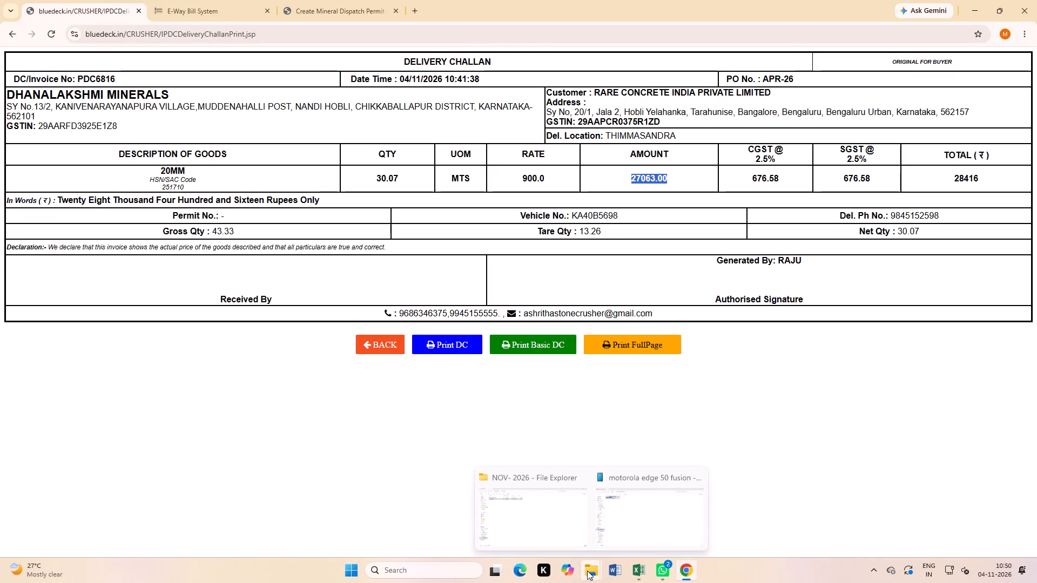
# Open the Tyre report workbook from the Ginnee folder in the motorola edge 50 fusion's internal shared storage and view its first rows.
pyautogui.click(631, 511)
pyautogui.doubleClick(173, 96)
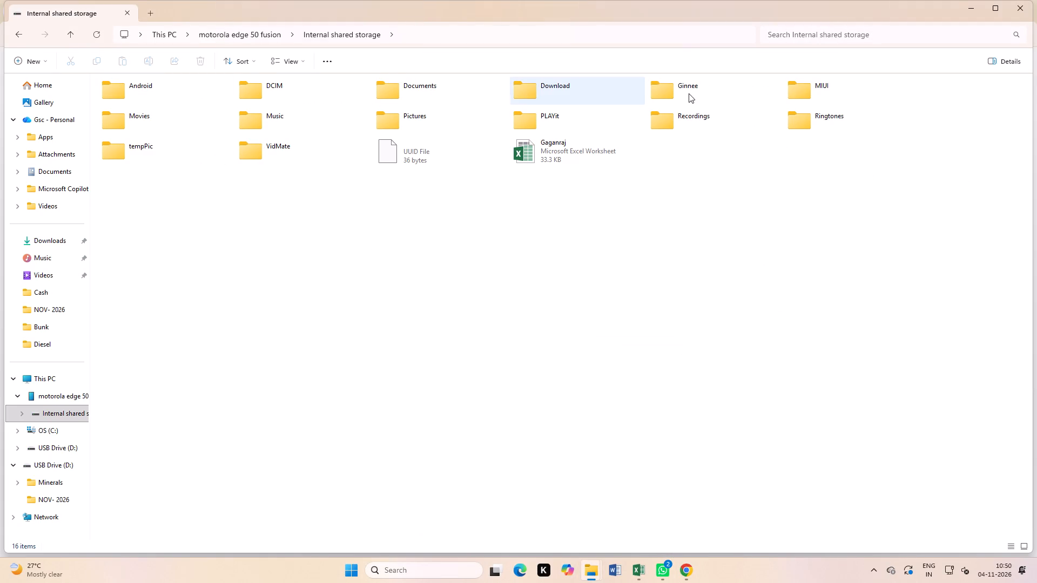
pyautogui.doubleClick(708, 86)
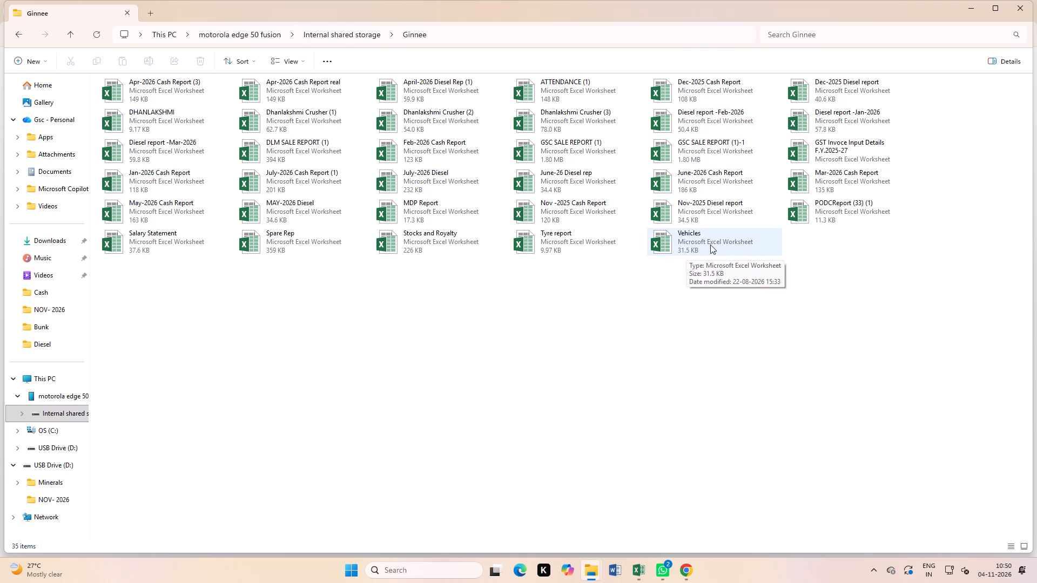
pyautogui.doubleClick(557, 240)
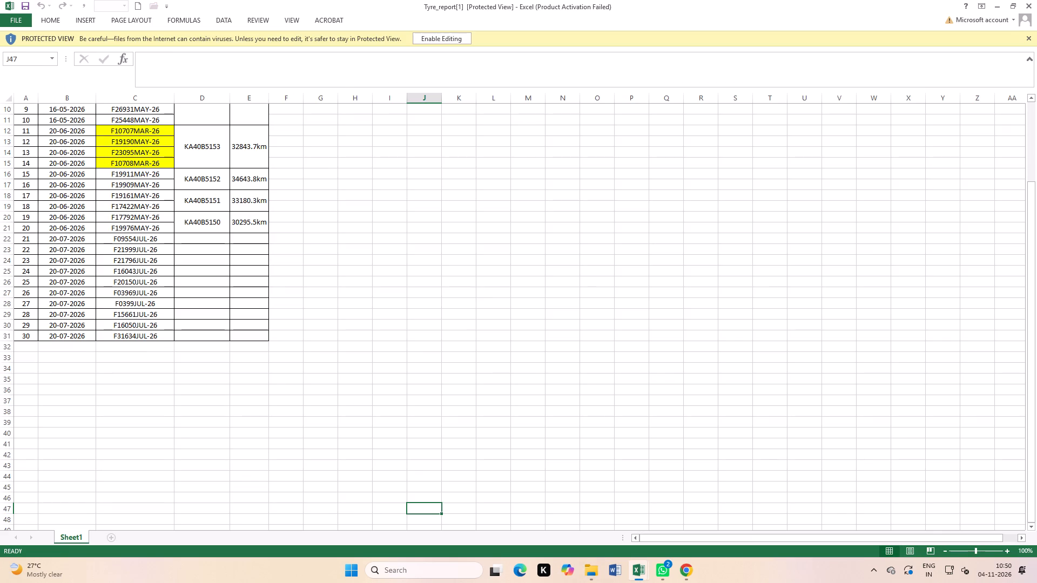
pyautogui.scroll(5, 137, 200)
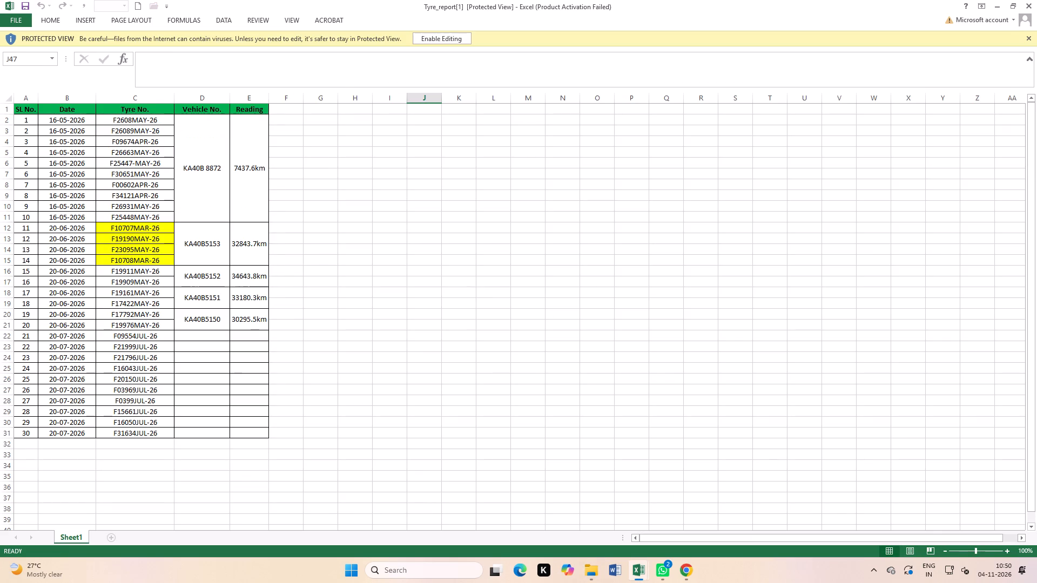
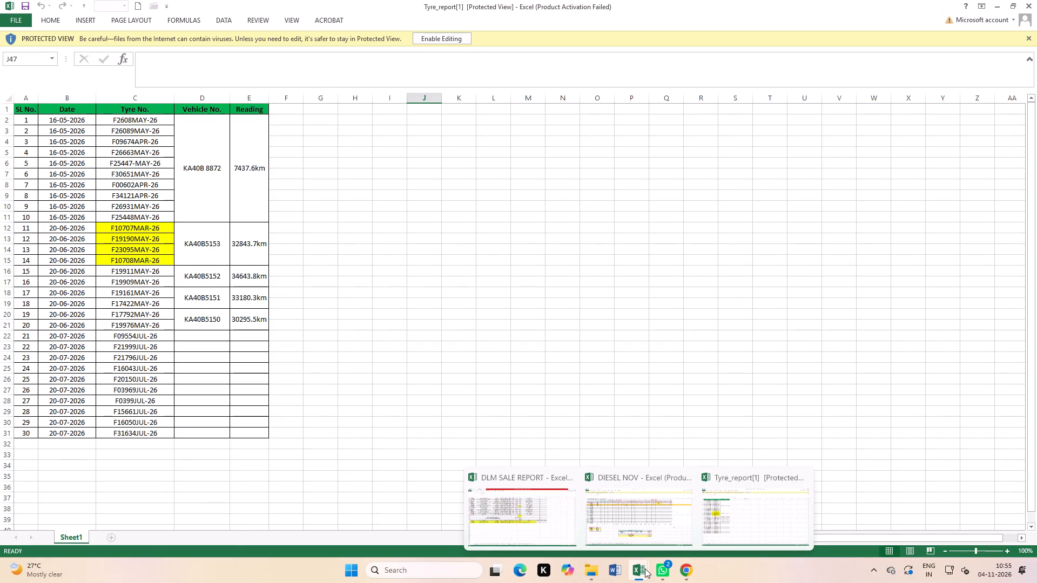
# Switch to the DIESEL NOV workbook, showing its Diesel Issue sheet.
pyautogui.click(635, 531)
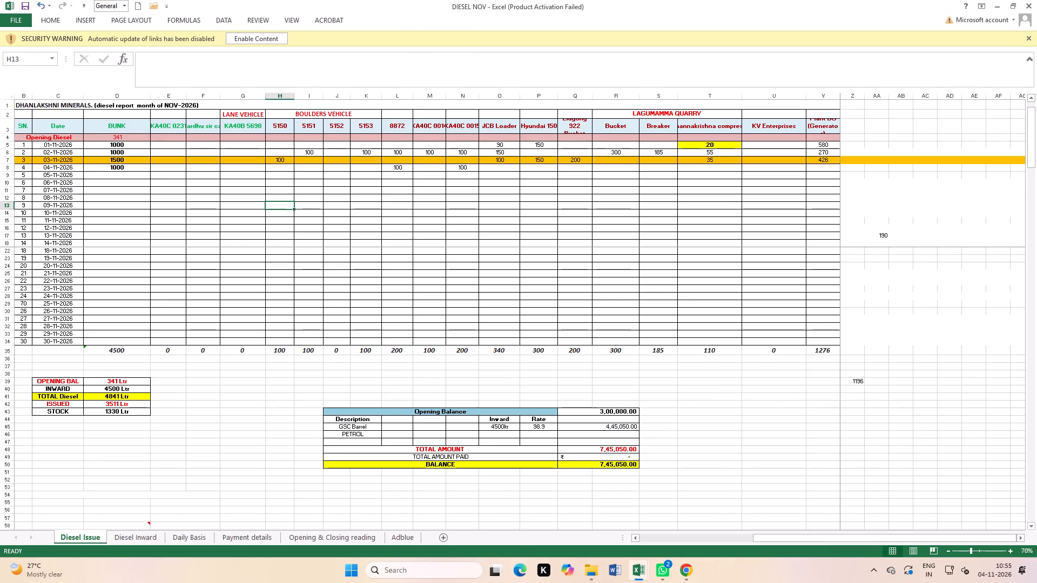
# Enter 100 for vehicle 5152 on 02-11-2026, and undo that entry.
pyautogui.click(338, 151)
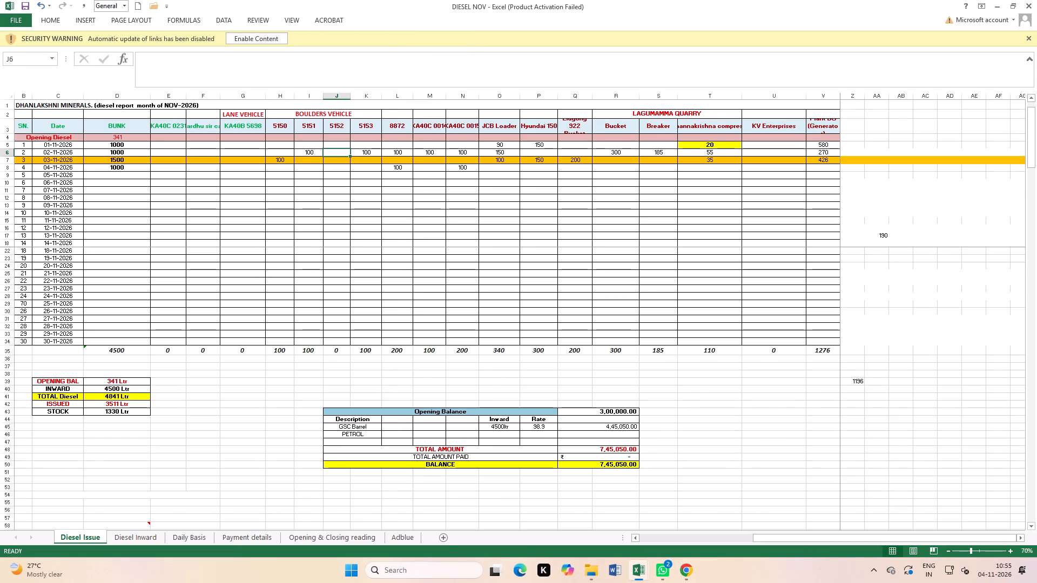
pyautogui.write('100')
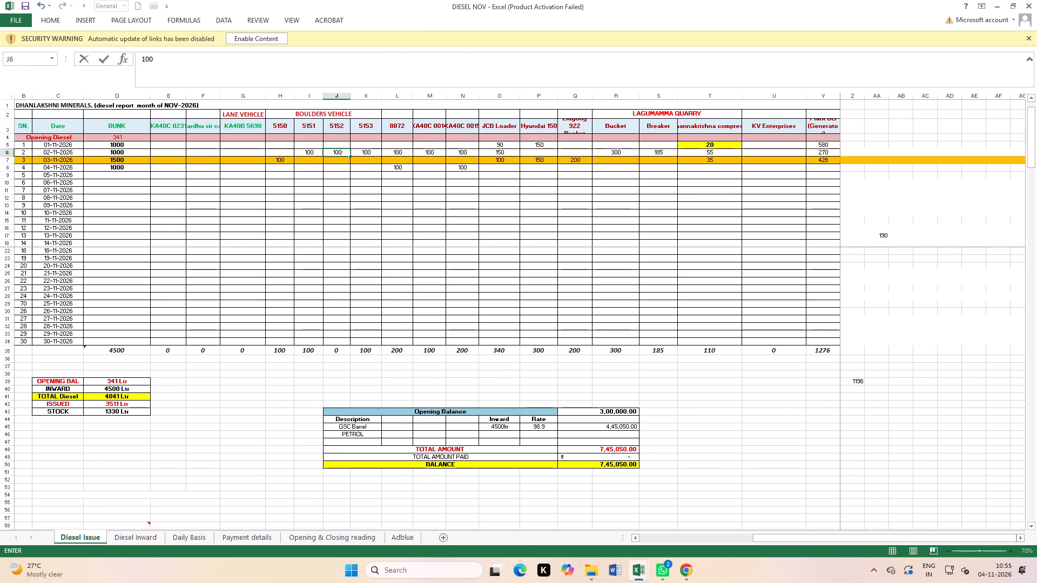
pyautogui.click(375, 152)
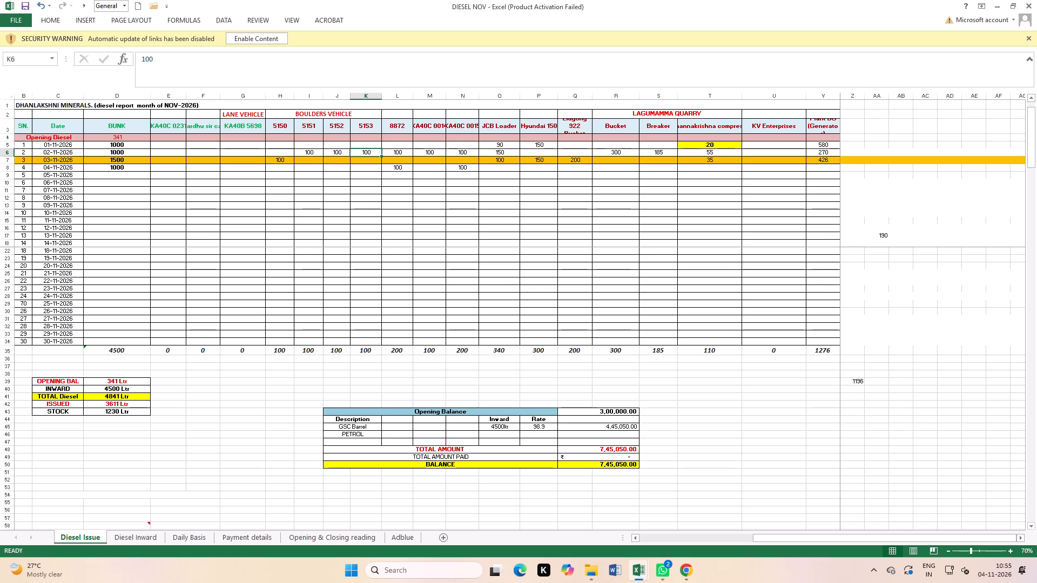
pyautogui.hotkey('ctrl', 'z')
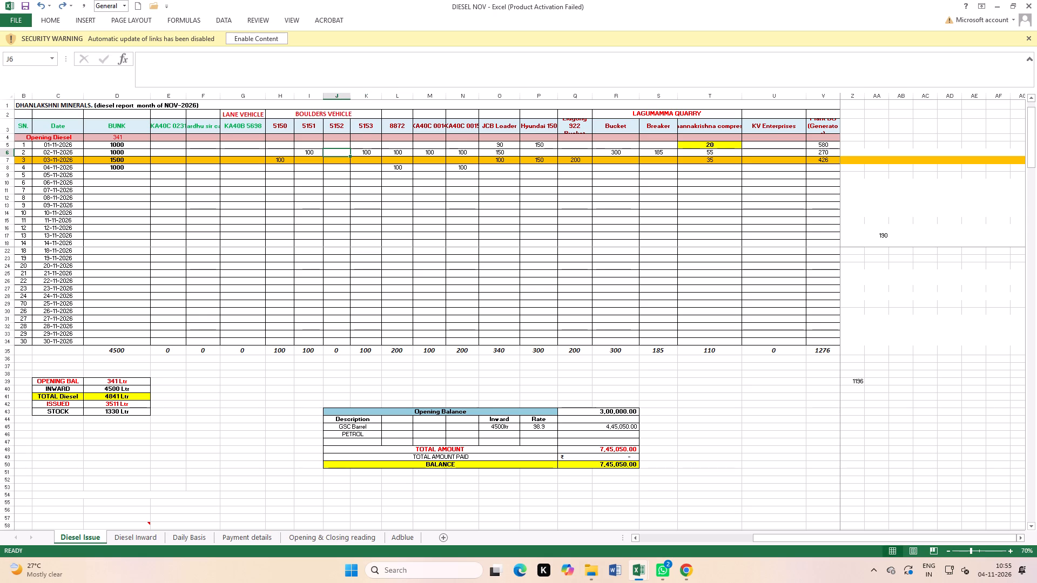
# In the 03-11-2026 row, enter 100 for vehicle 5152 and 50 for vehicle 5153.
pyautogui.click(340, 162)
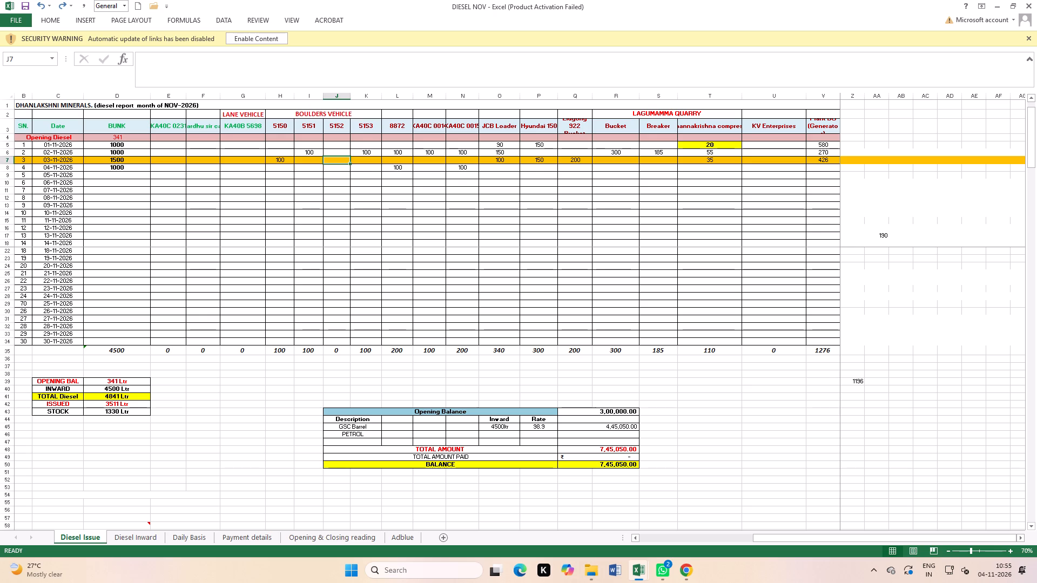
pyautogui.write('100')
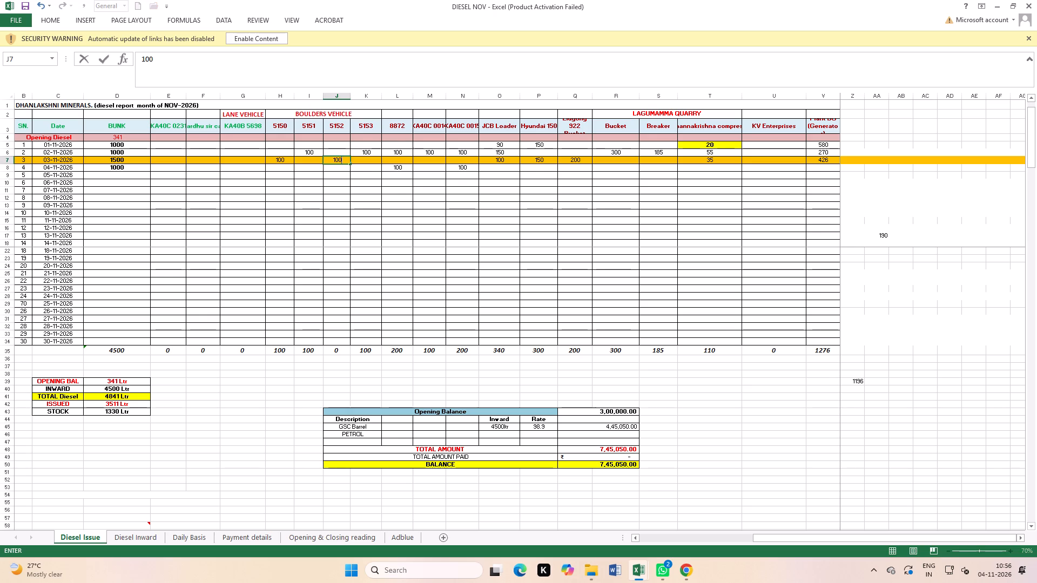
pyautogui.click(365, 161)
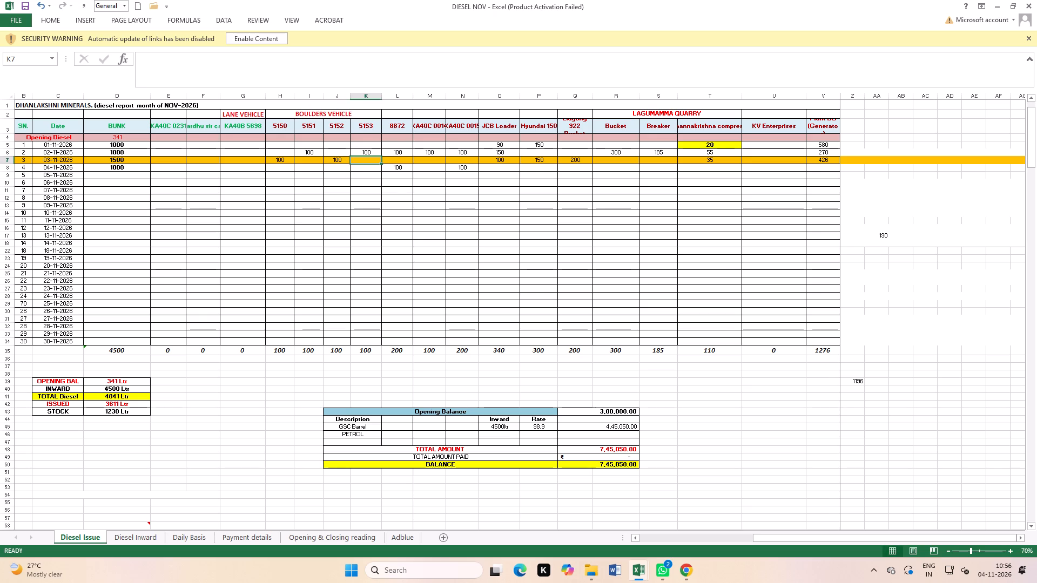
pyautogui.write('50')
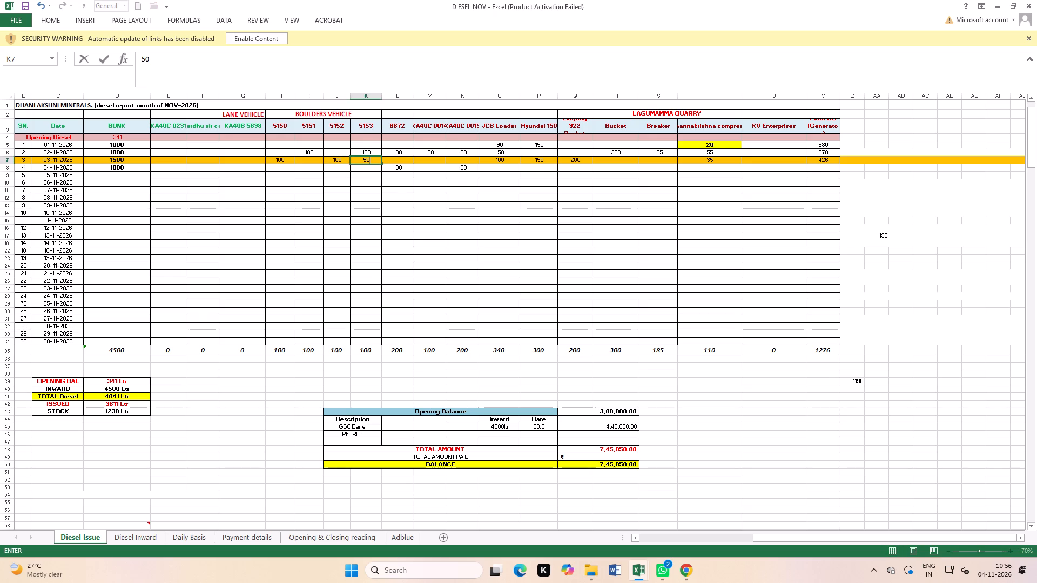
pyautogui.click(395, 160)
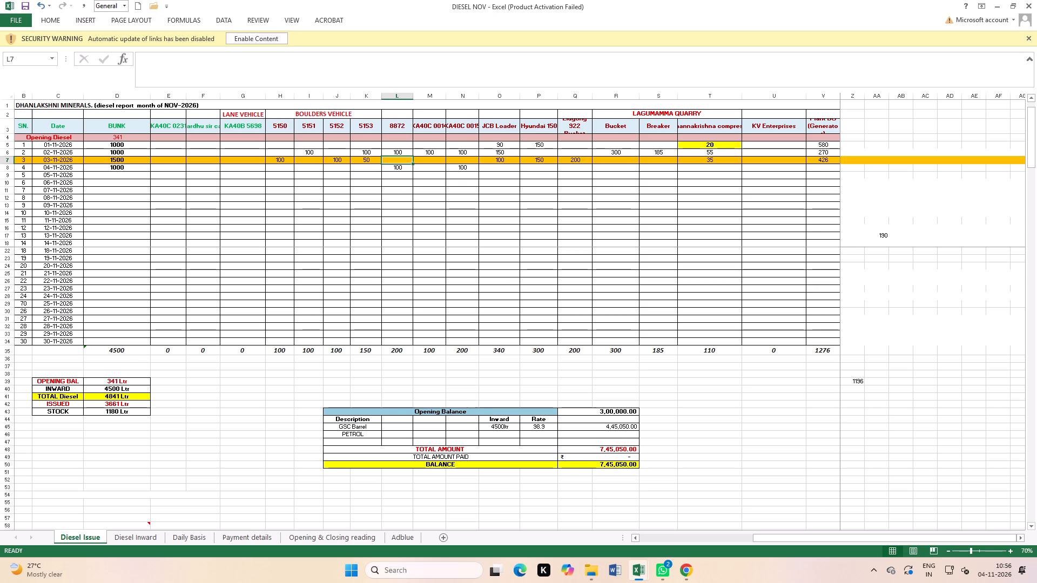
# Widen the Plant DG (Generator) column of the diesel report so its full heading fits.
pyautogui.keyDown('ctrl'); pyautogui.scroll(5, 634, 229); pyautogui.keyUp('ctrl')
pyautogui.keyDown('ctrl'); pyautogui.scroll(-3, 634, 228); pyautogui.keyUp('ctrl')
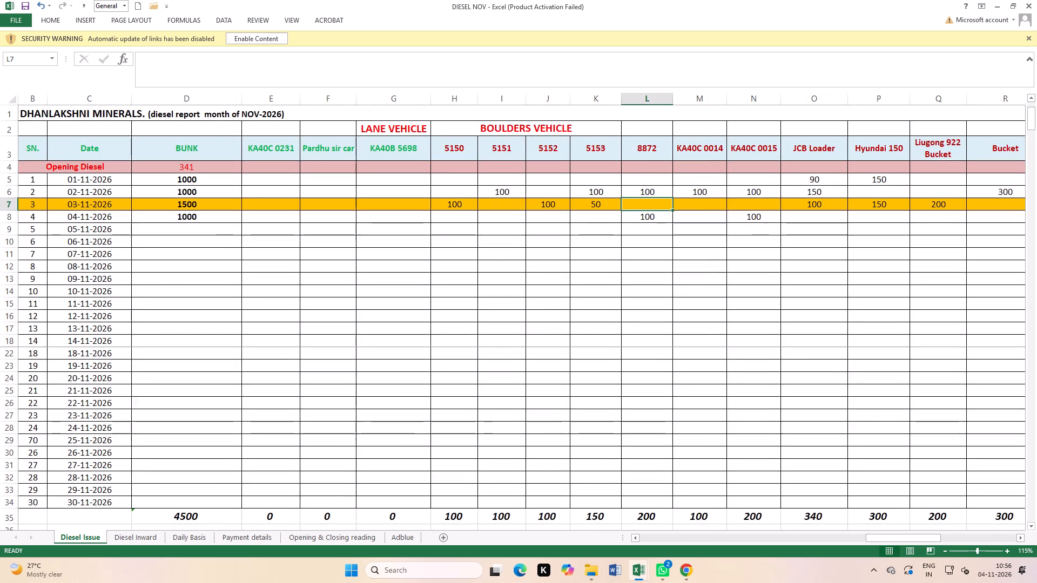
pyautogui.keyDown('ctrl'); pyautogui.scroll(-2, 634, 228); pyautogui.keyUp('ctrl')
pyautogui.keyDown('ctrl'); pyautogui.scroll(1, 634, 228); pyautogui.keyUp('ctrl')
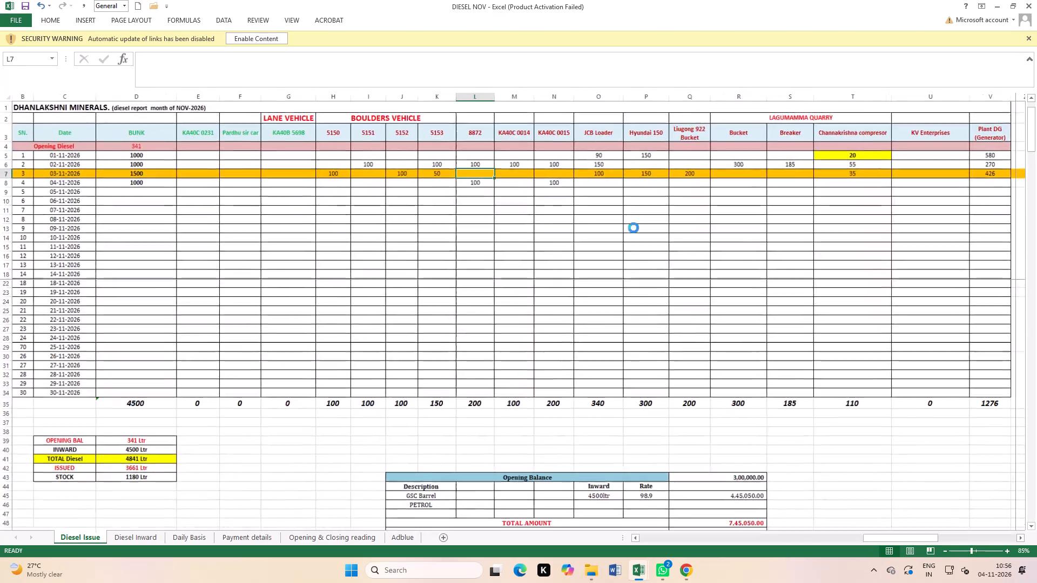
pyautogui.keyDown('ctrl'); pyautogui.scroll(1, 634, 228); pyautogui.keyUp('ctrl')
pyautogui.keyDown('ctrl'); pyautogui.scroll(-1, 634, 228); pyautogui.keyUp('ctrl')
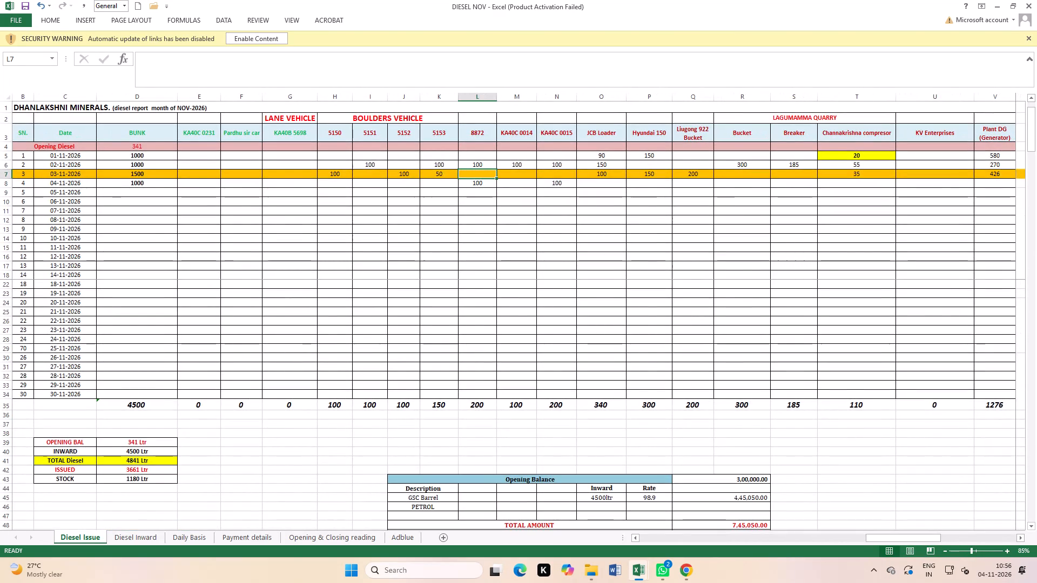
pyautogui.keyDown('ctrl'); pyautogui.scroll(-1, 634, 227); pyautogui.keyUp('ctrl')
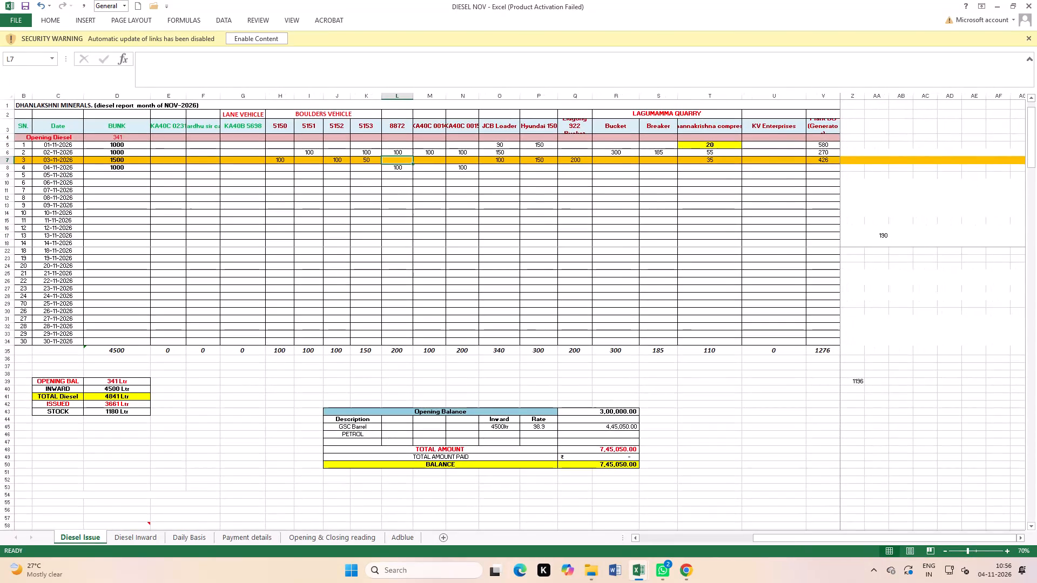
pyautogui.keyDown('ctrl'); pyautogui.scroll(1, 634, 227); pyautogui.keyUp('ctrl')
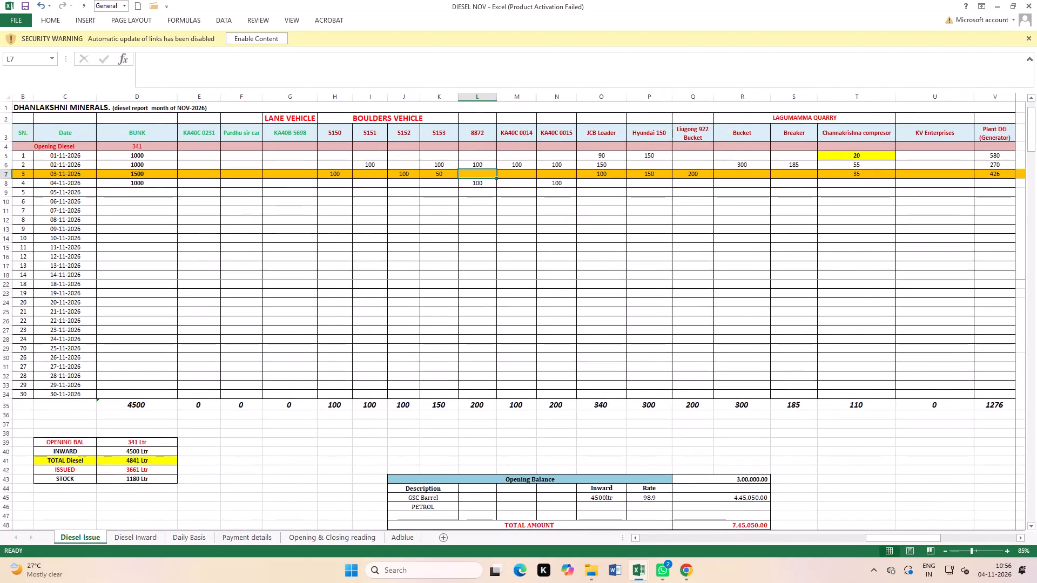
pyautogui.keyDown('ctrl'); pyautogui.scroll(-1, 634, 227); pyautogui.keyUp('ctrl')
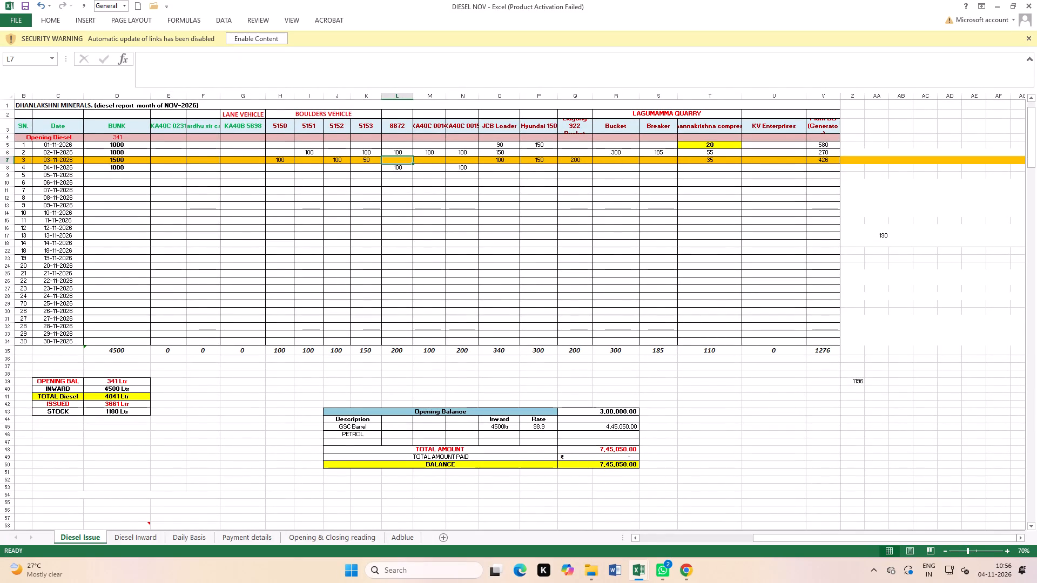
pyautogui.moveTo(840, 96); pyautogui.dragTo(864, 95)
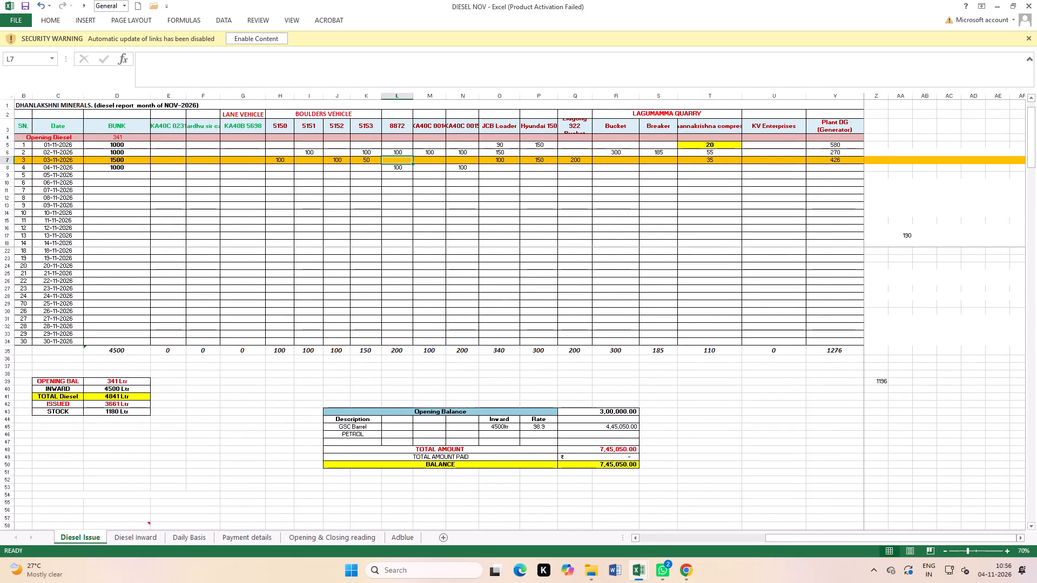
# Narrow the Channakrishna compresor and KV Enterprises columns slightly so the Plant DG (Generator) column fits in view.
pyautogui.keyDown('ctrl'); pyautogui.scroll(1, 834, 181); pyautogui.keyUp('ctrl')
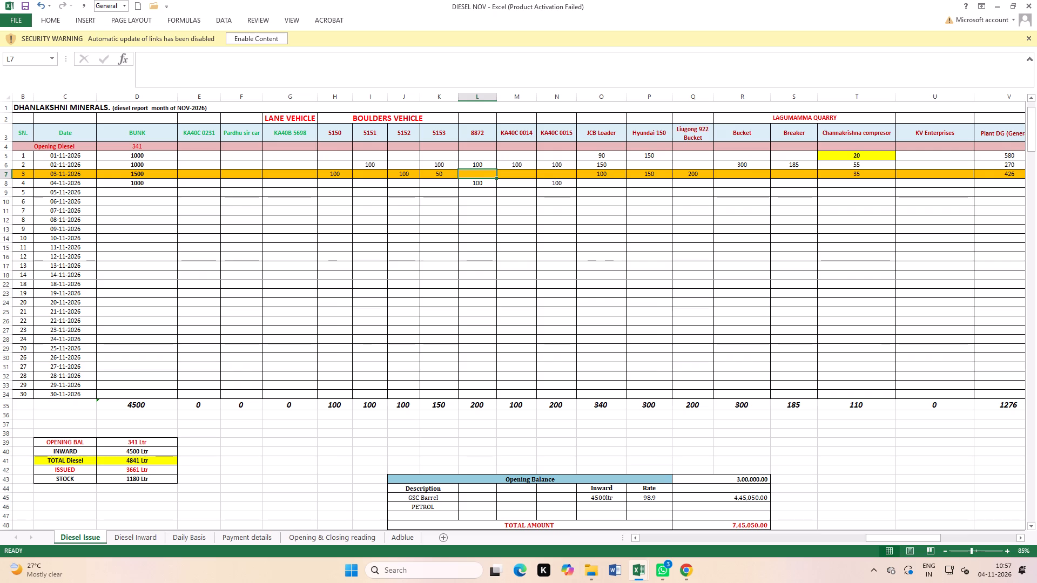
pyautogui.click(897, 125)
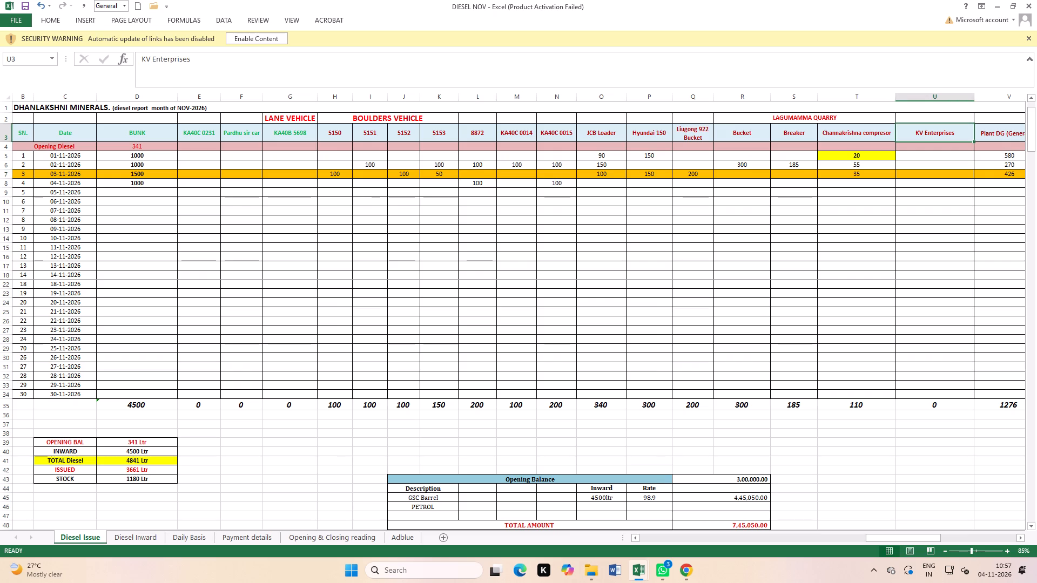
pyautogui.moveTo(897, 95); pyautogui.dragTo(891, 95)
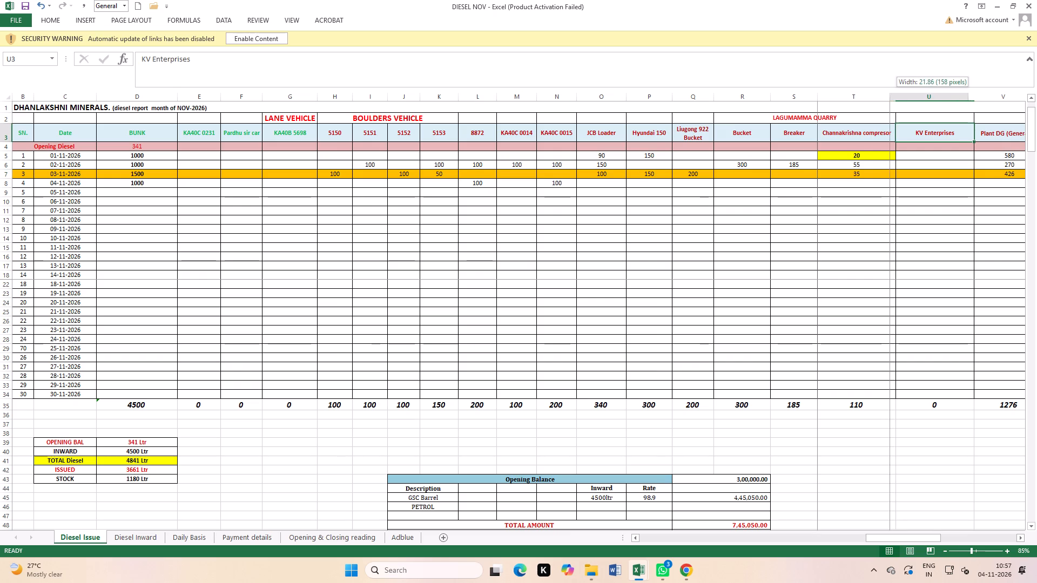
pyautogui.moveTo(891, 95); pyautogui.dragTo(889, 94)
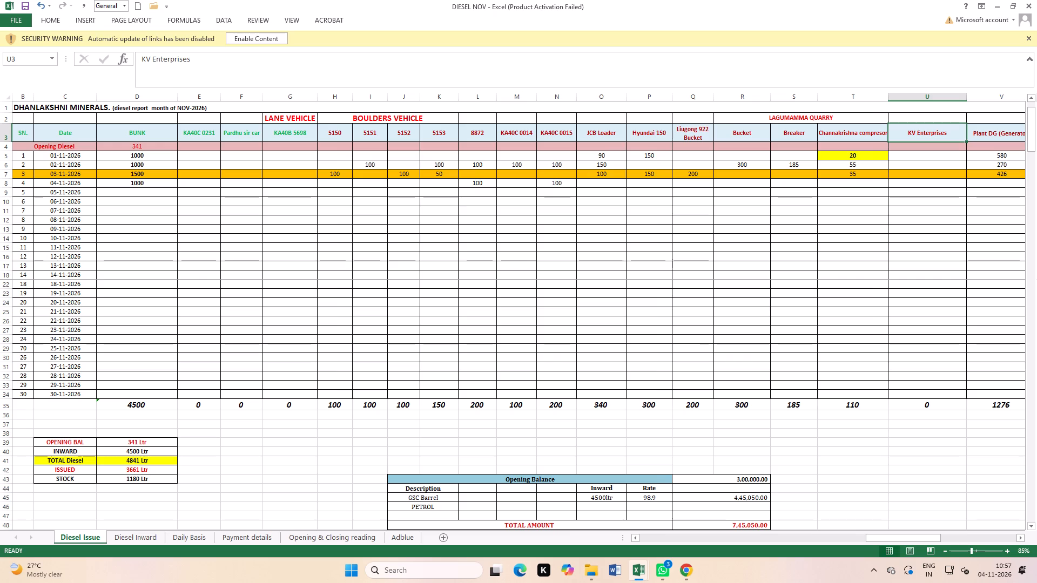
pyautogui.moveTo(966, 96); pyautogui.dragTo(957, 96)
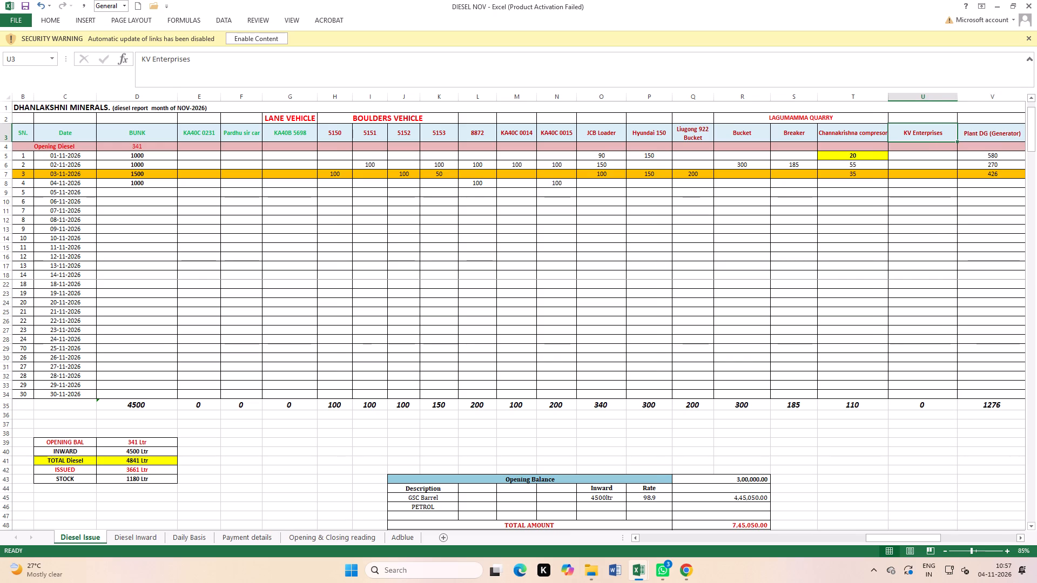
# Change the JCB Loader quantity for 03-11-2026 to the formula =100+42.
pyautogui.click(448, 174)
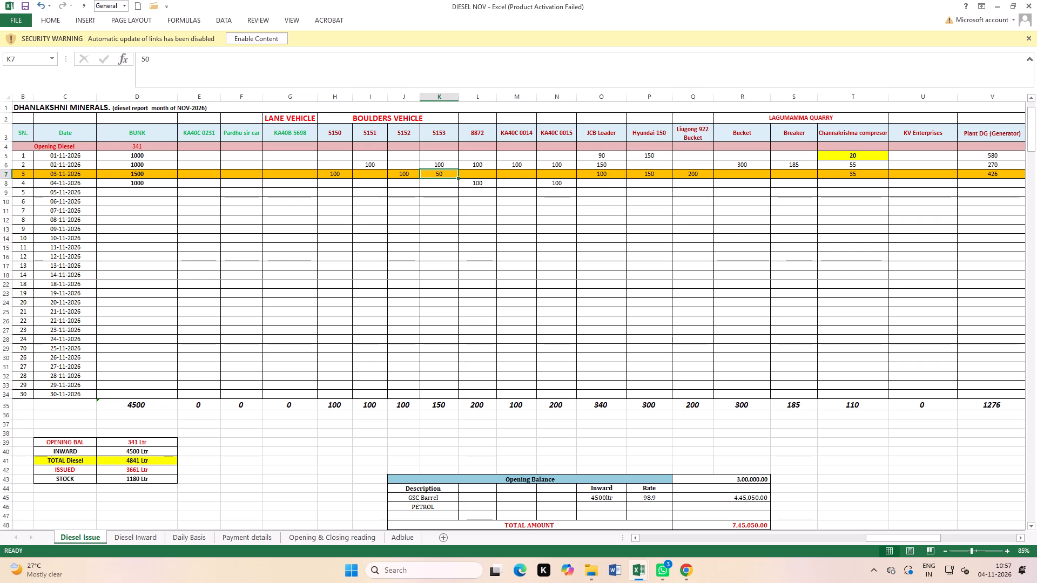
pyautogui.click(603, 174)
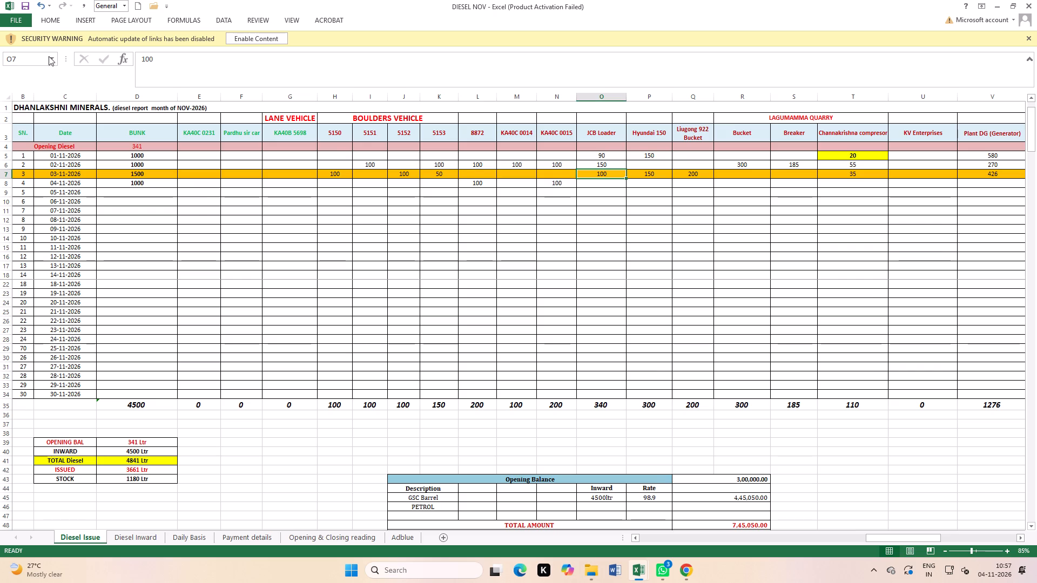
pyautogui.click(136, 56)
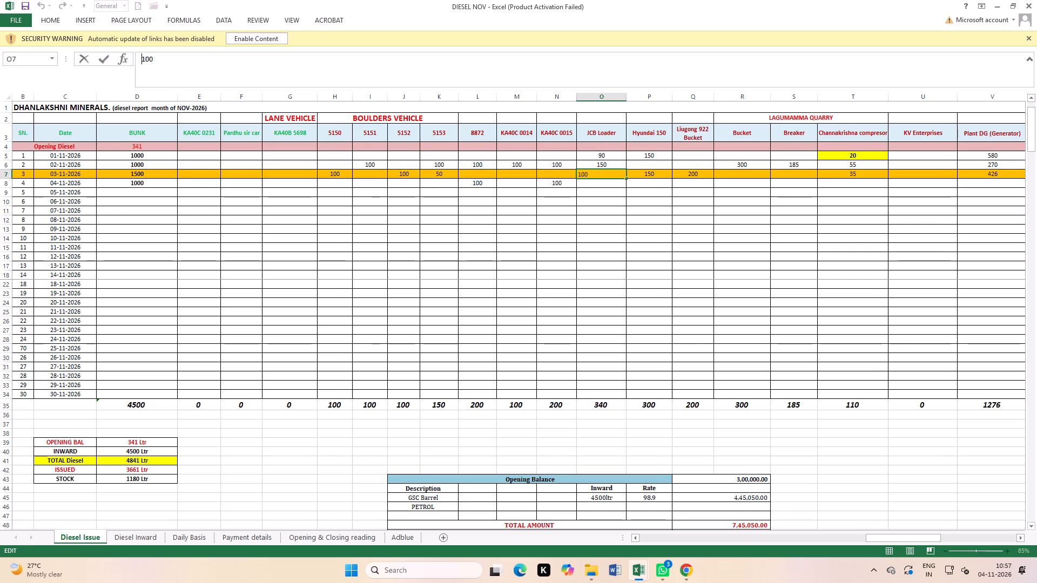
pyautogui.press('=')
pyautogui.click(182, 59)
pyautogui.press('+')
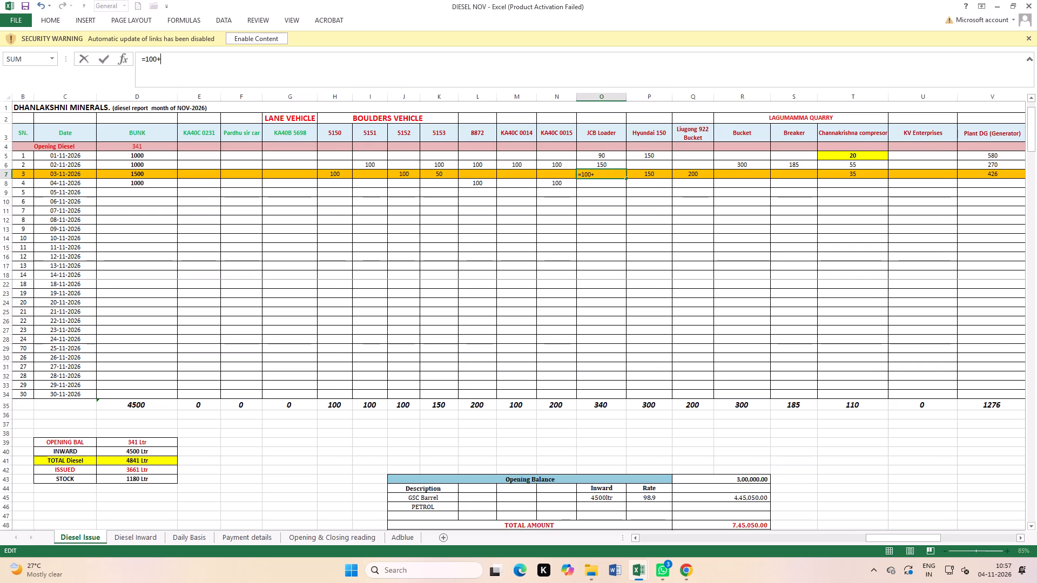
pyautogui.write('42')
pyautogui.press('Return')
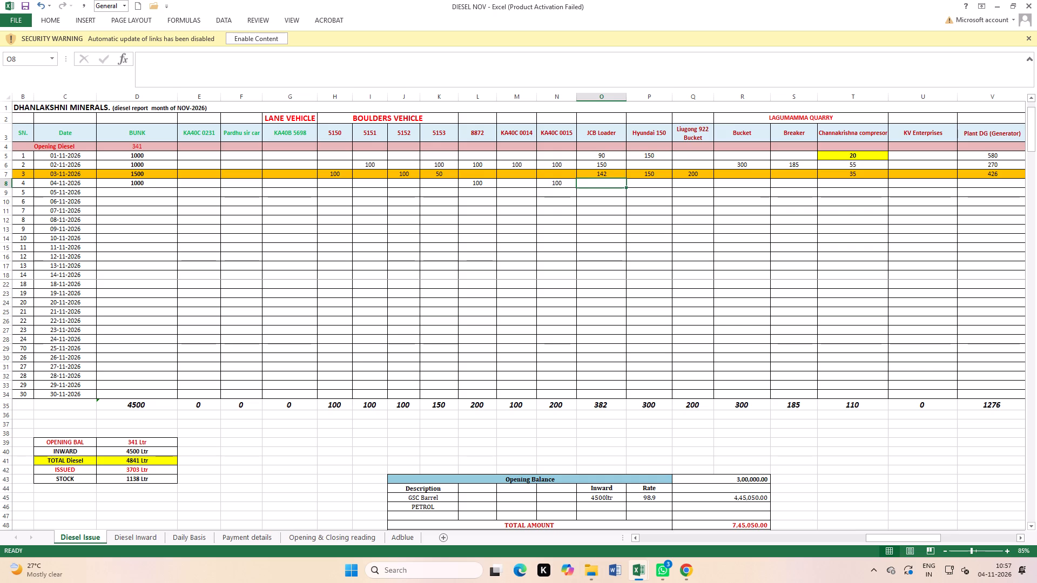
# In the 03-11-2026 row, enter 150 for Bucket and 100 for Breaker.
pyautogui.click(751, 175)
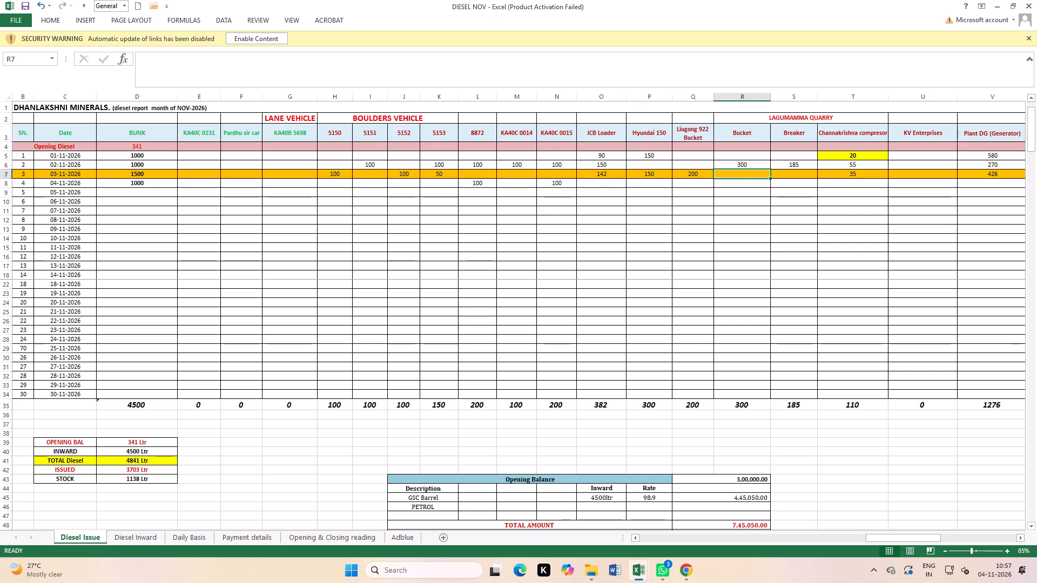
pyautogui.write('150')
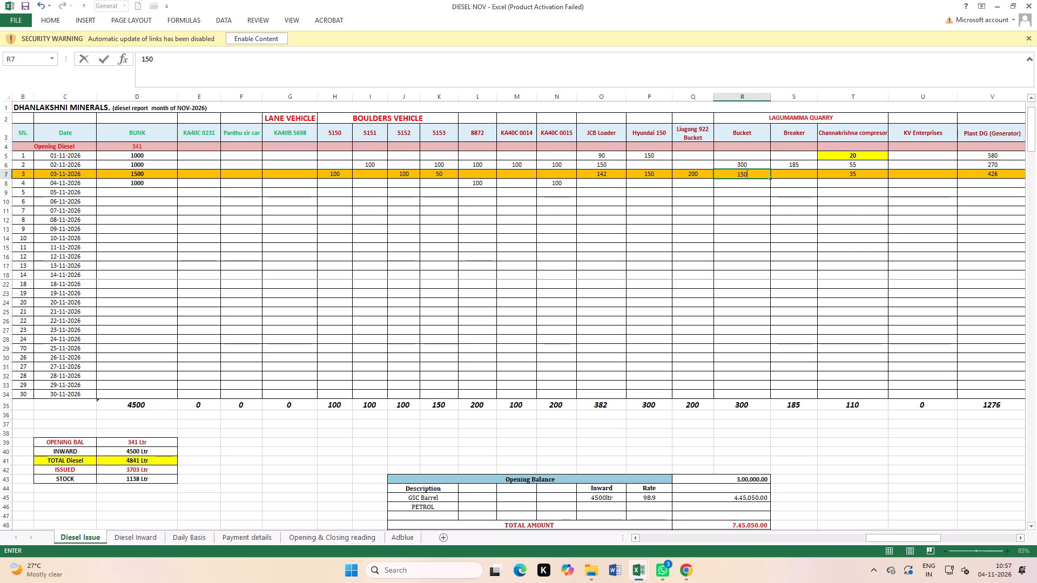
pyautogui.click(797, 177)
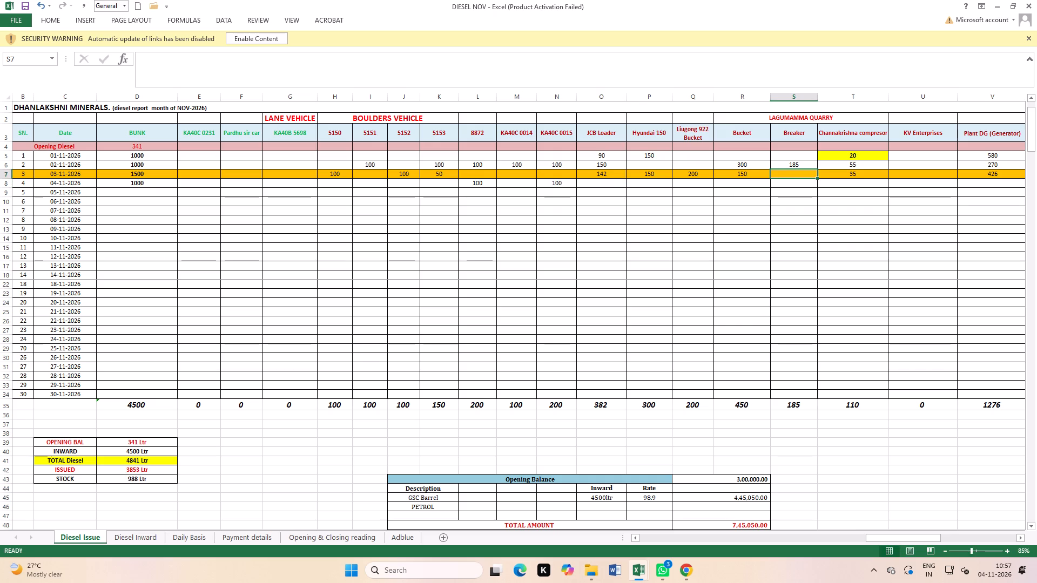
pyautogui.write('100')
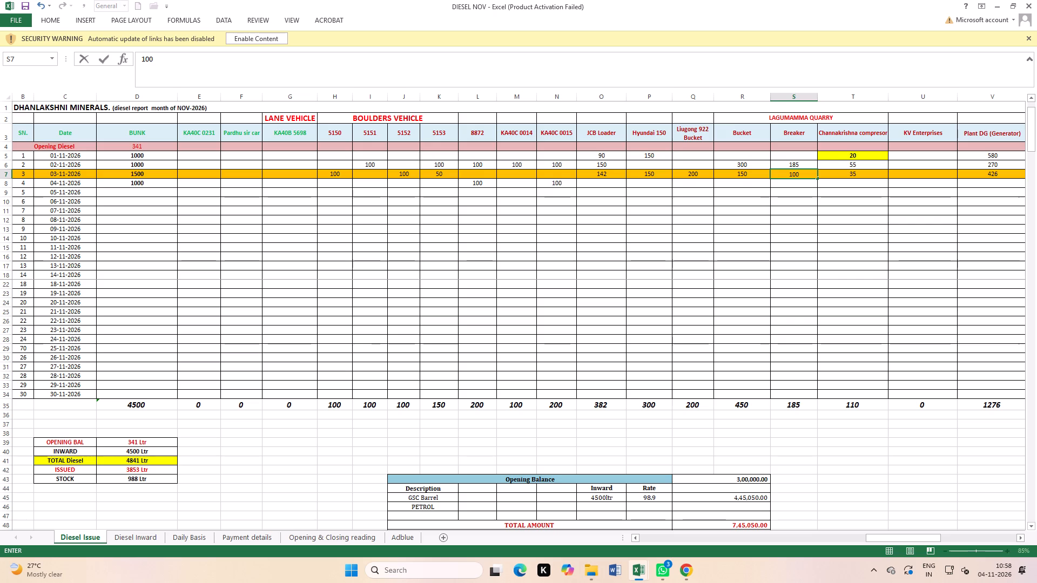
# Change the Channakrishna compresor quantity for 03-11-2026 to the formula =35+130.
pyautogui.click(856, 175)
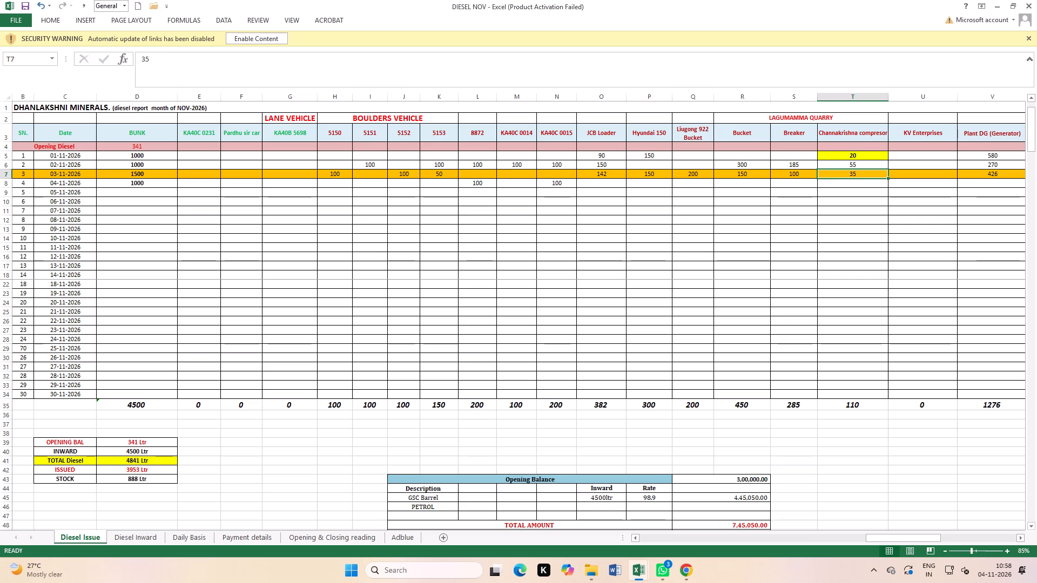
pyautogui.doubleClick(841, 174)
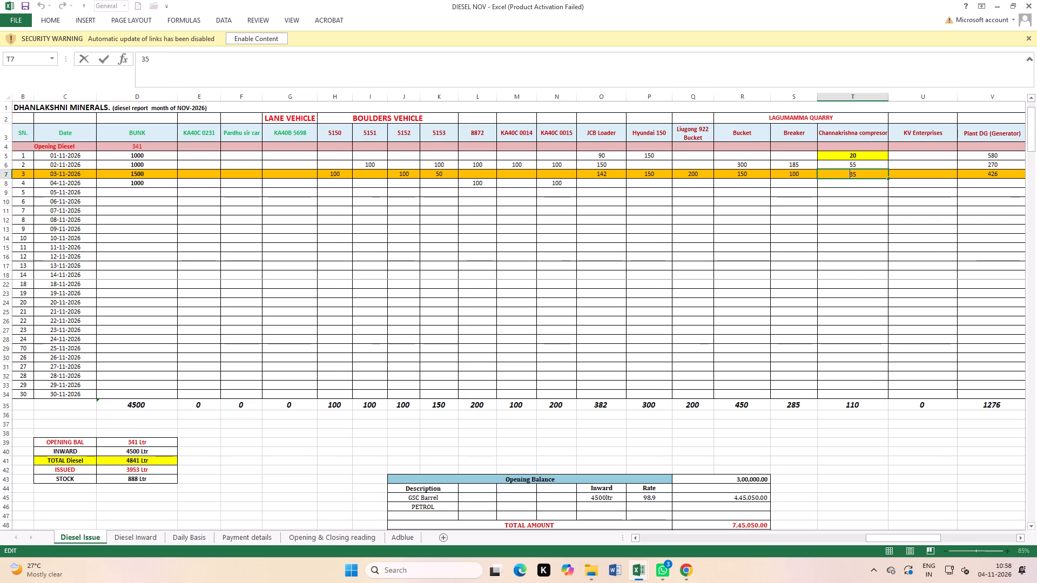
pyautogui.click(141, 59)
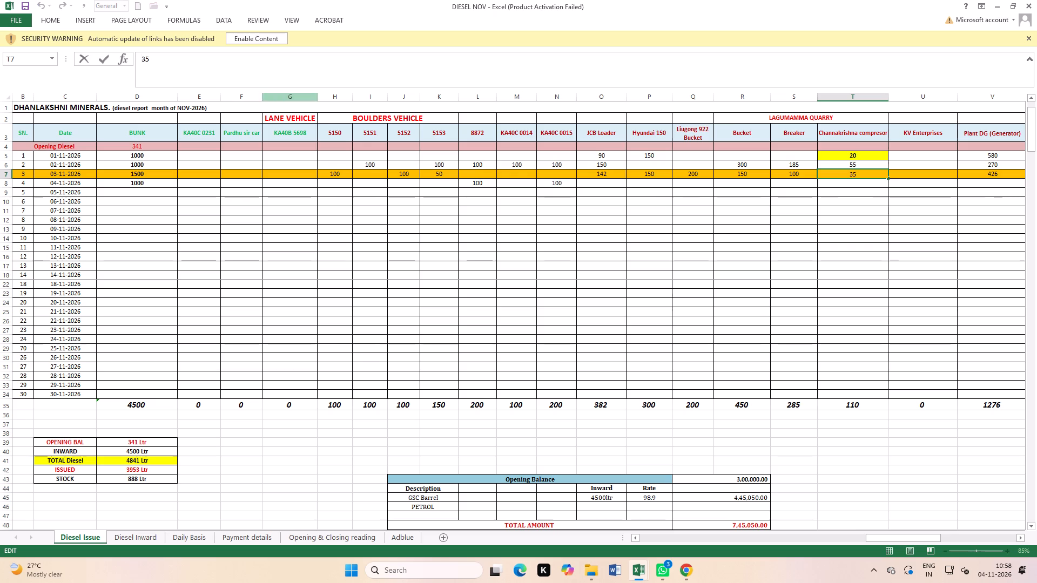
pyautogui.press('=')
pyautogui.click(223, 71)
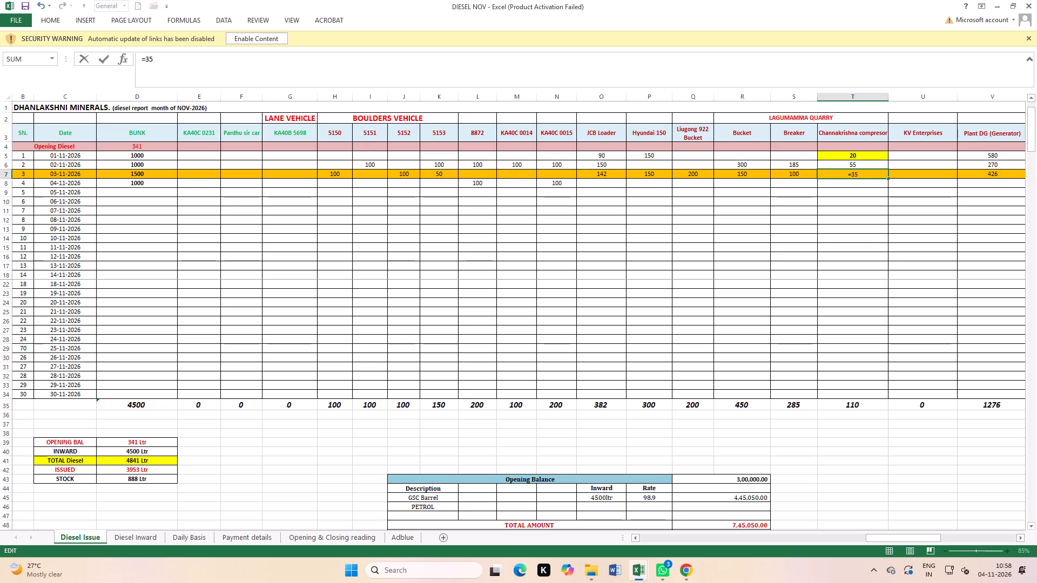
pyautogui.press('+')
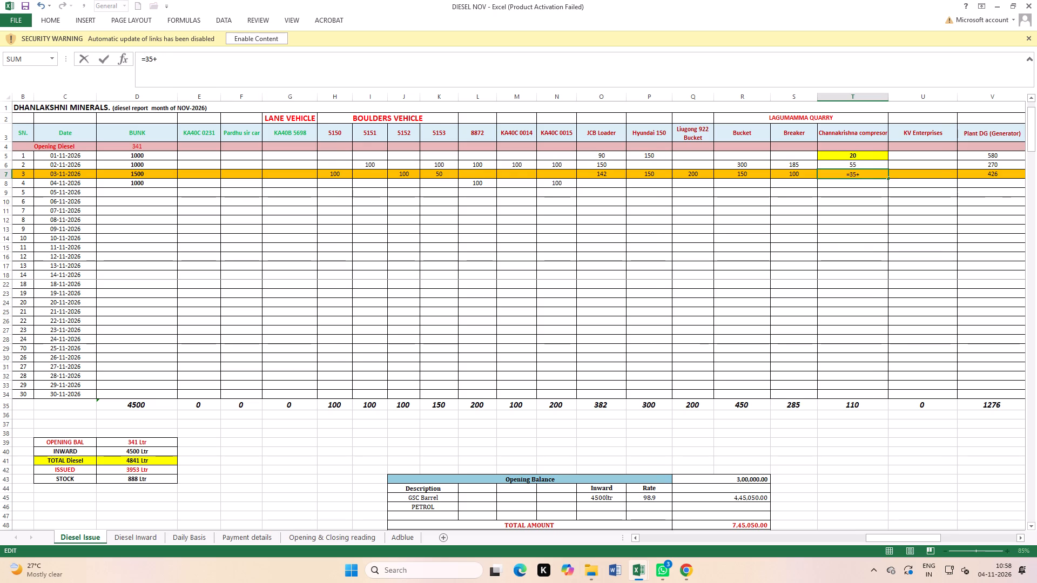
pyautogui.write('130')
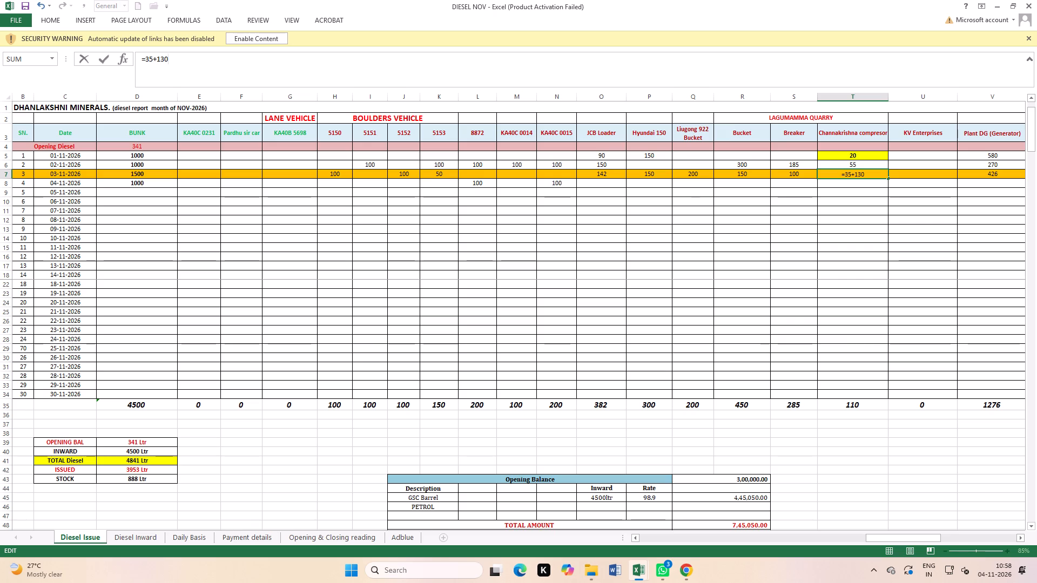
pyautogui.press('Return')
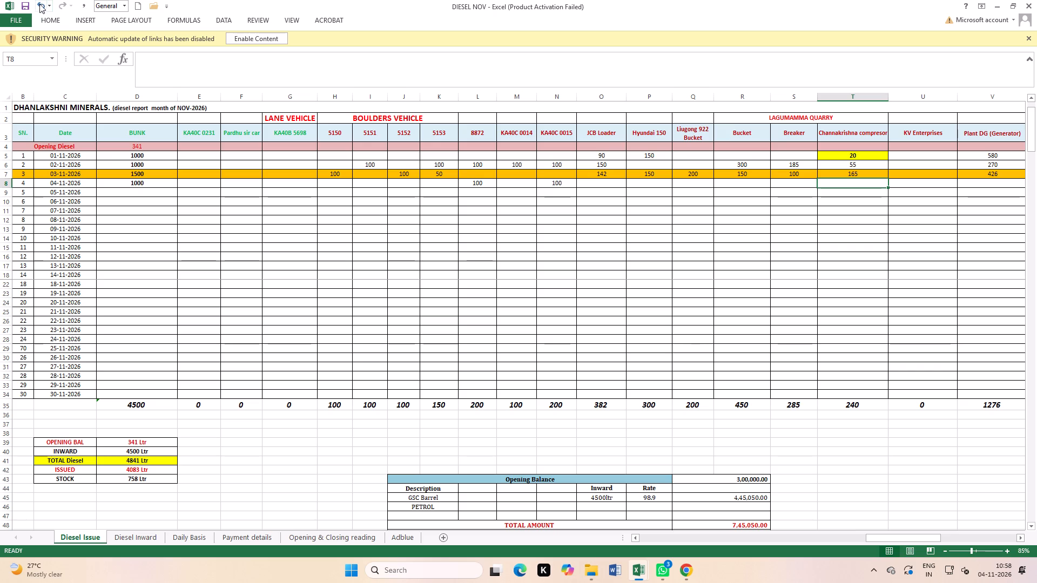
# Enable the workbook's blocked content so its links can update.
pyautogui.click(266, 36)
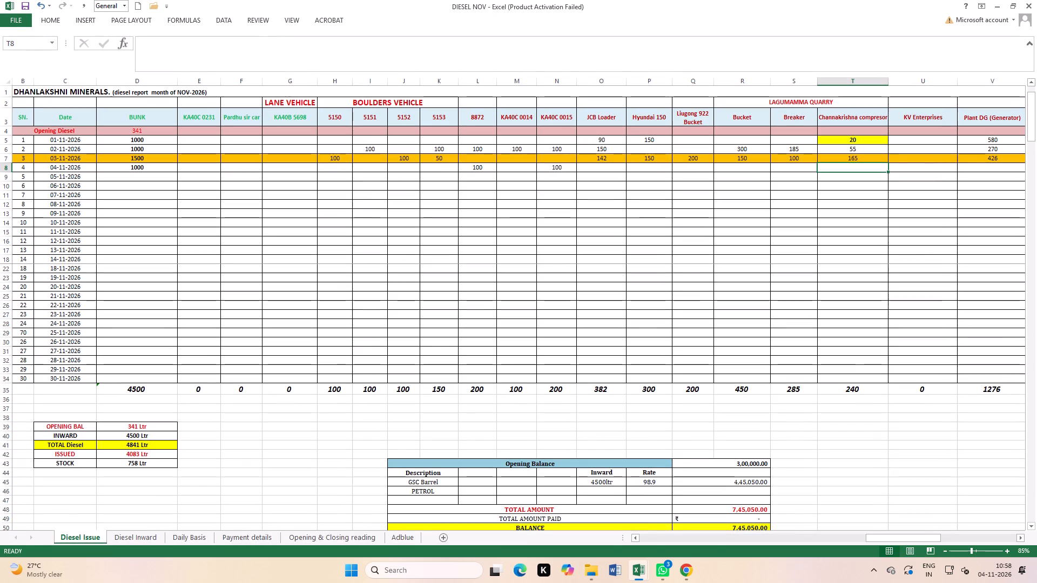
# Check the sum of the 03-11-2026 quantities from 5150 through Plant DG (Generator), and inspect the JCB Loader and Channakrishna compresor formulas.
pyautogui.scroll(9, 231, 207)
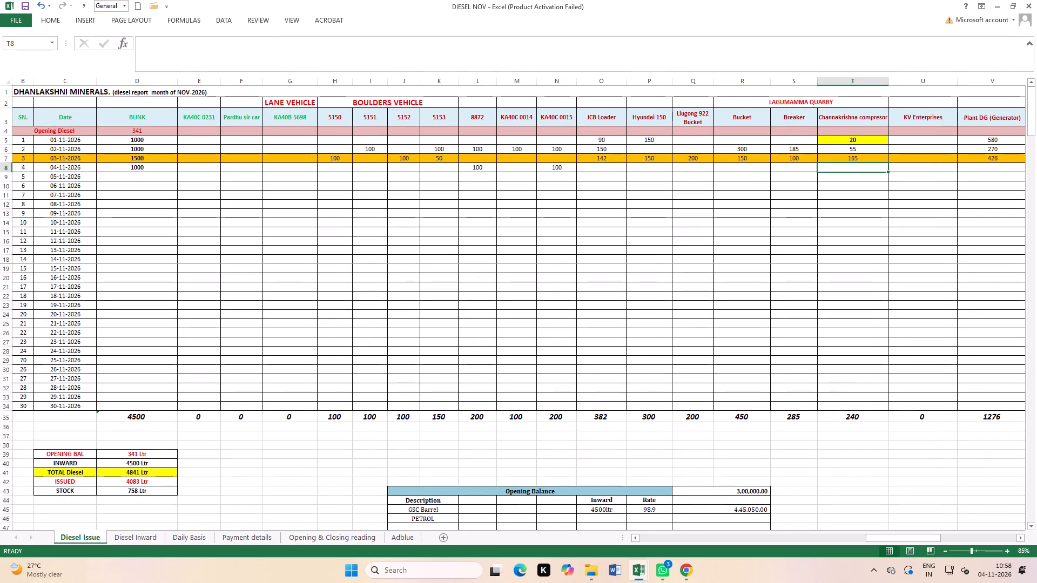
pyautogui.scroll(3, 237, 210)
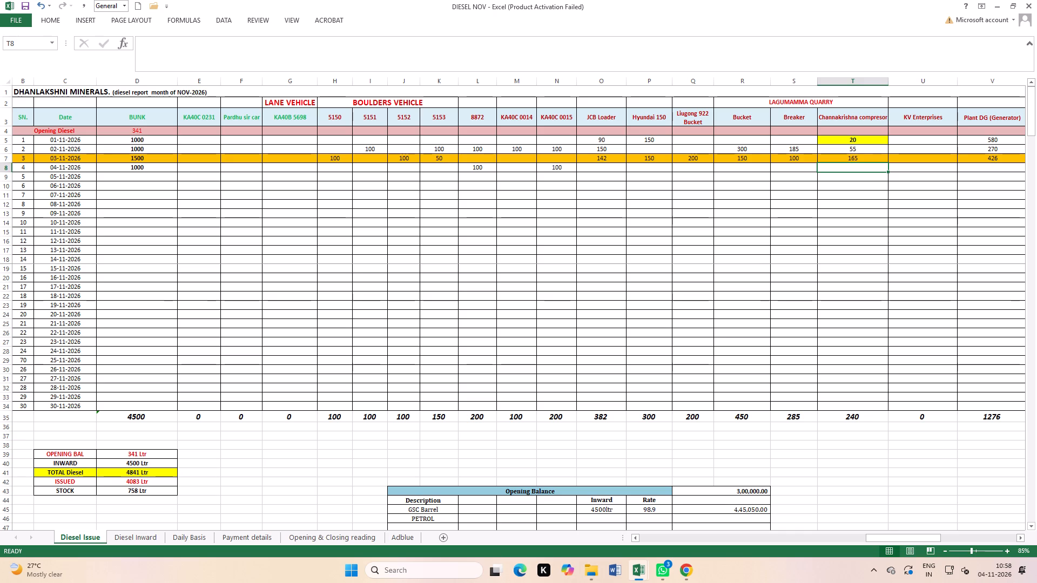
pyautogui.moveTo(332, 155); pyautogui.dragTo(544, 168)
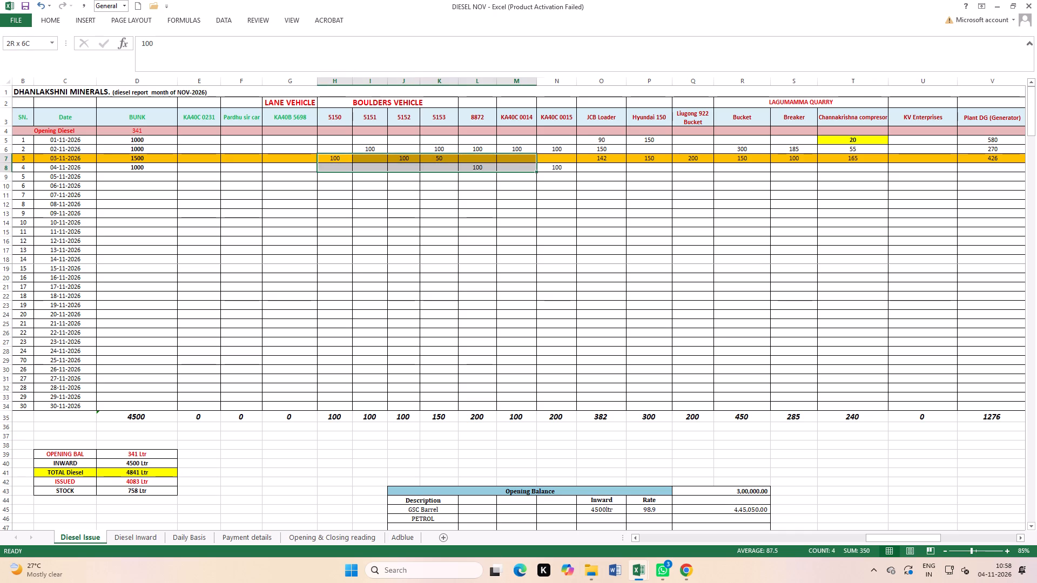
pyautogui.moveTo(544, 168); pyautogui.dragTo(975, 159)
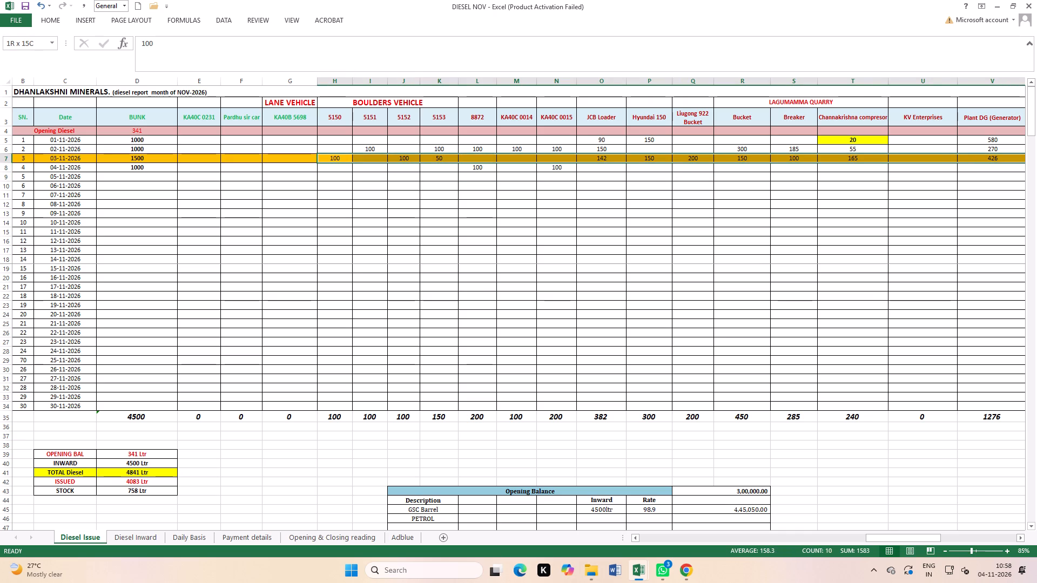
pyautogui.moveTo(975, 159); pyautogui.dragTo(975, 158)
pyautogui.moveTo(975, 158); pyautogui.dragTo(975, 157)
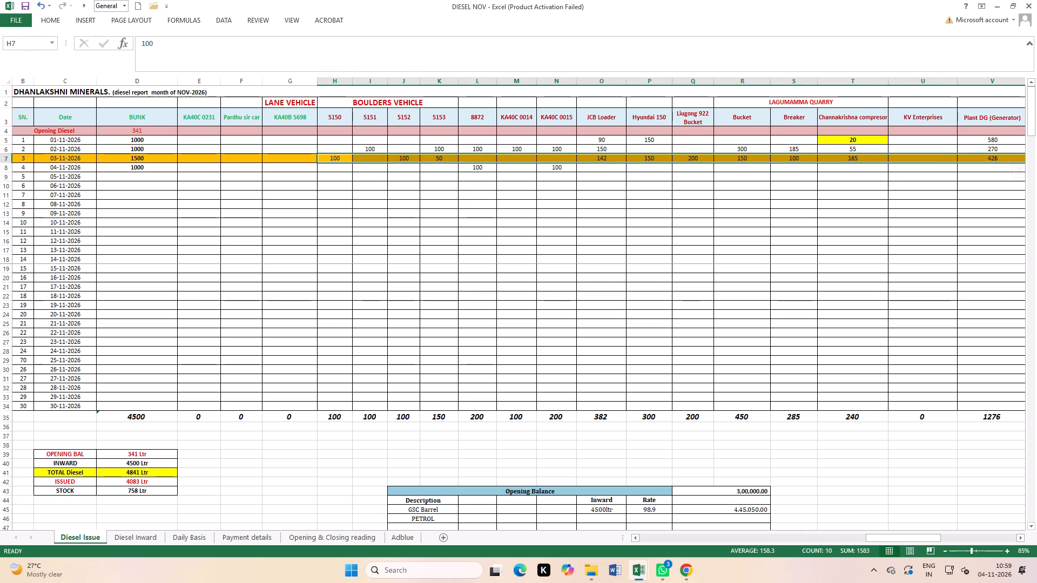
pyautogui.click(607, 160)
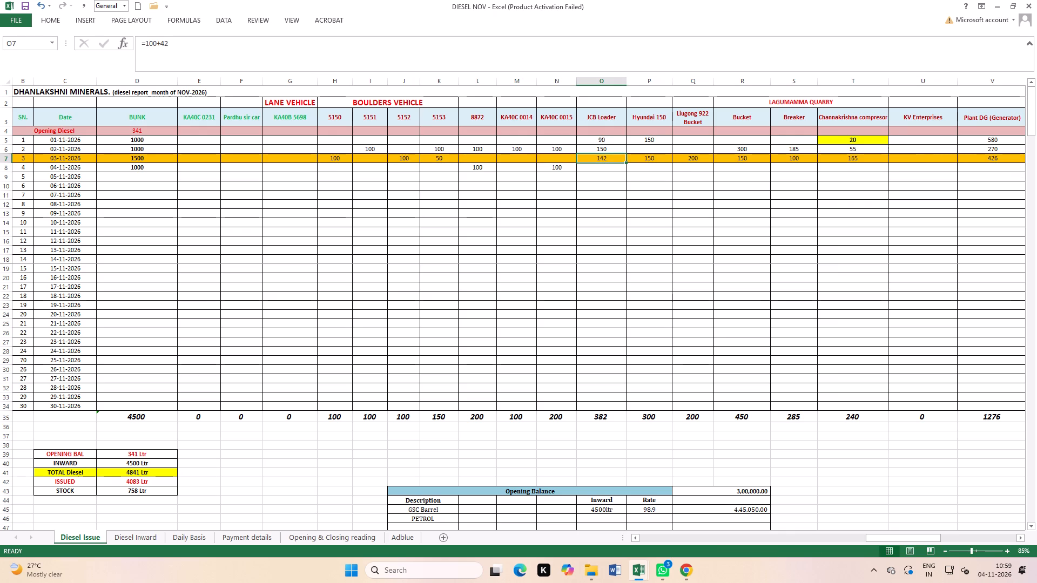
pyautogui.click(868, 159)
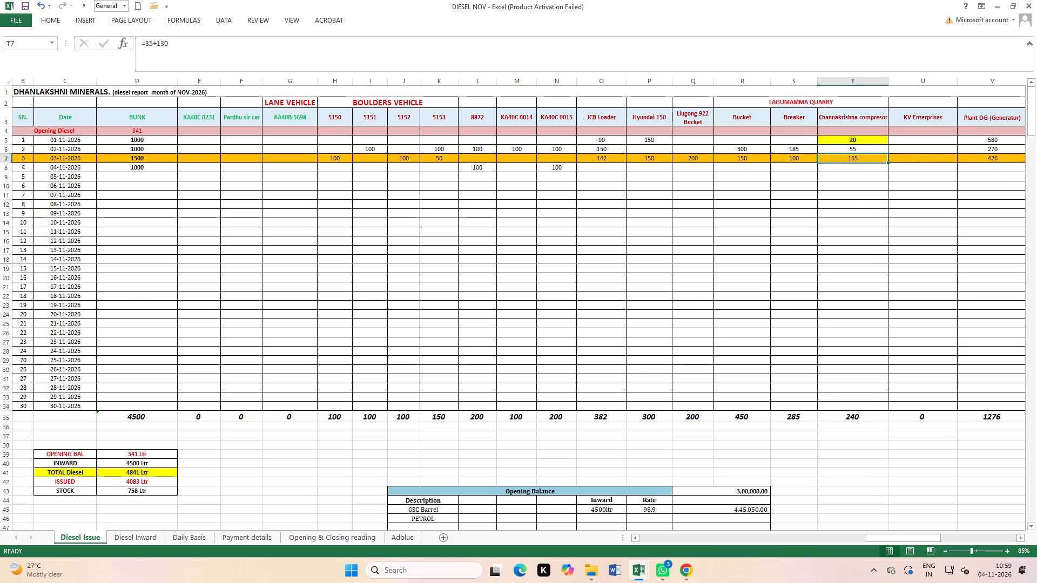
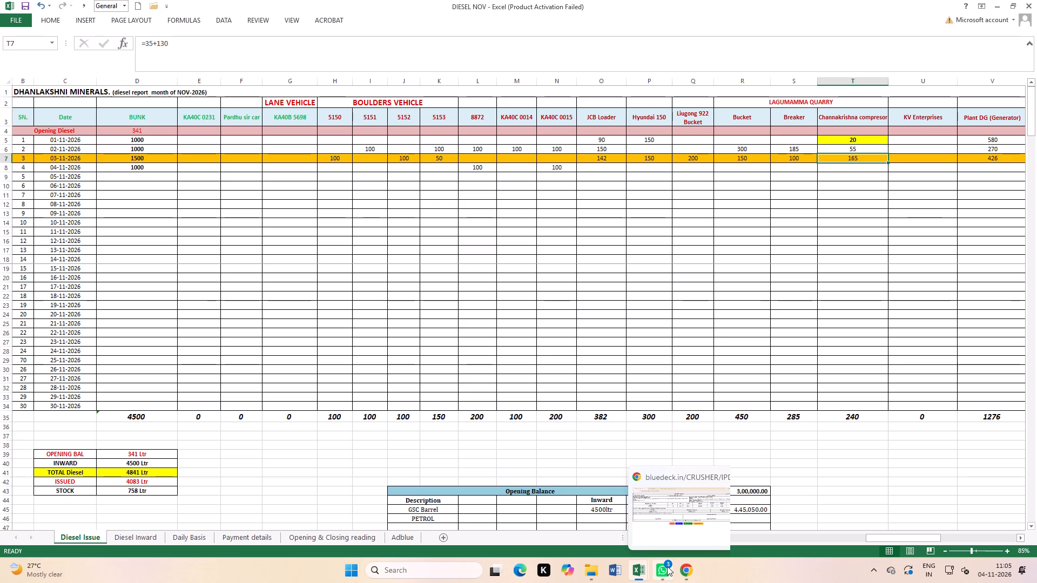
# Inspect the Opening Balance amount's formula and check the sum of the amounts from Opening Balance through the PETROL row.
pyautogui.click(744, 522)
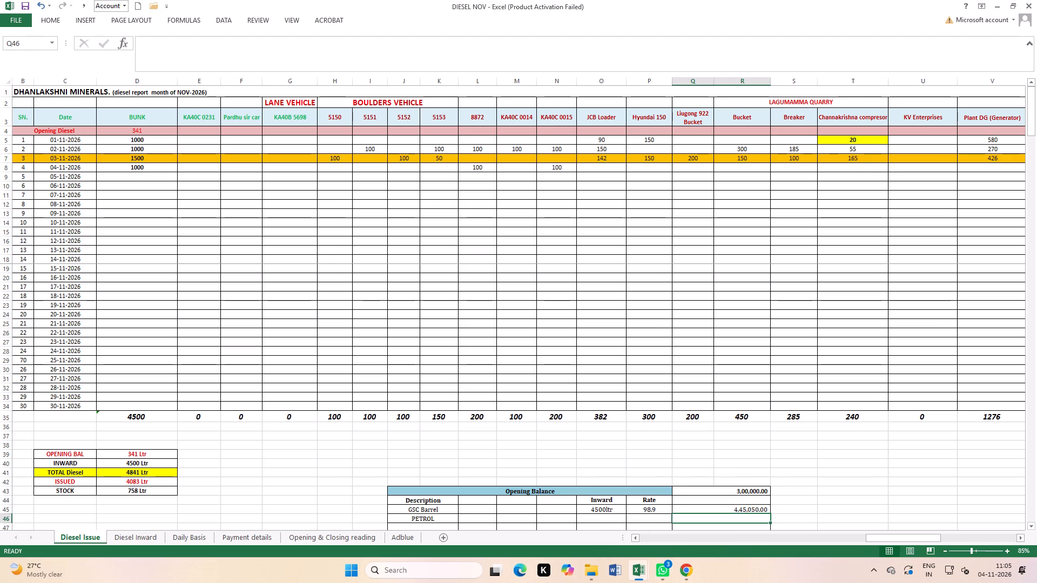
pyautogui.moveTo(743, 519); pyautogui.dragTo(739, 494)
pyautogui.click(739, 491)
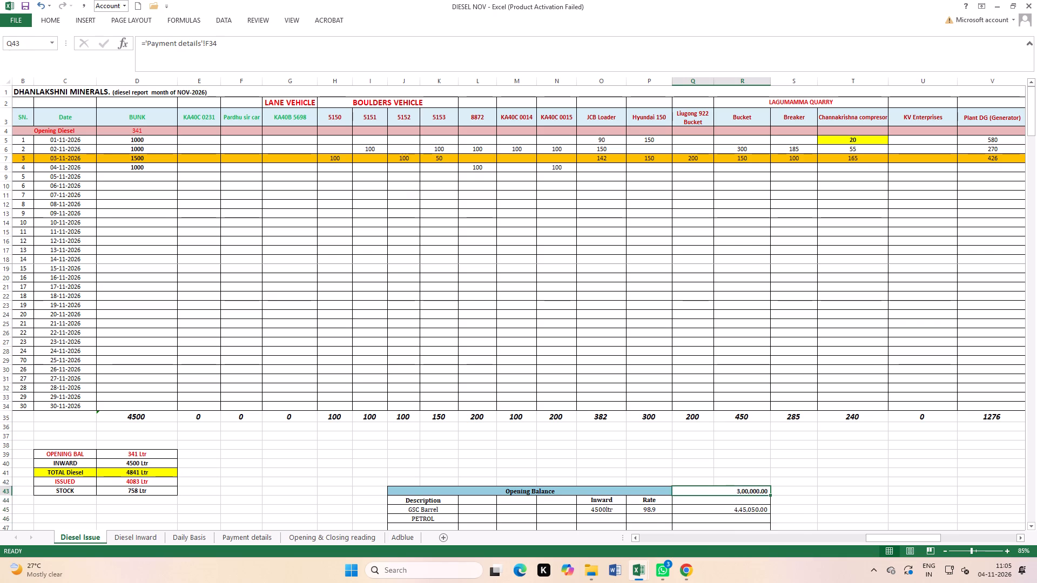
pyautogui.moveTo(749, 518); pyautogui.dragTo(744, 490)
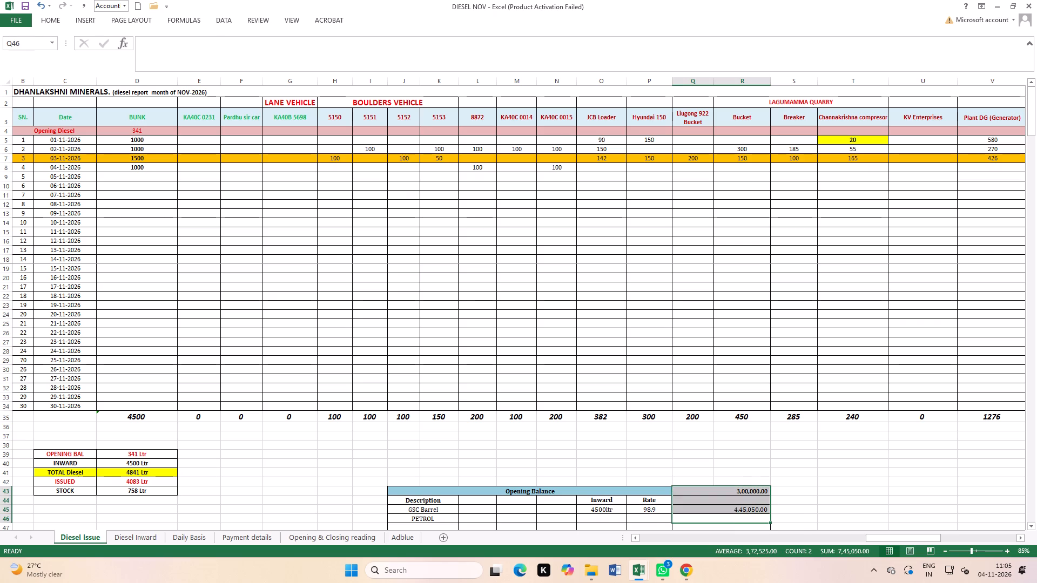
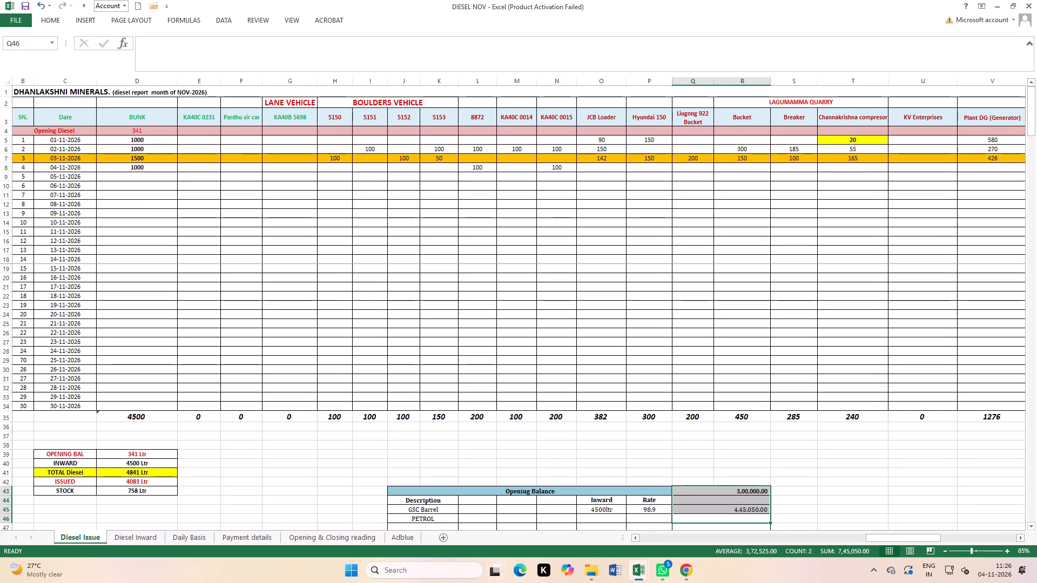
# Remove the orange highlight from the entire 03-11-2026 row in the diesel issue table.
pyautogui.scroll(2, 356, 351)
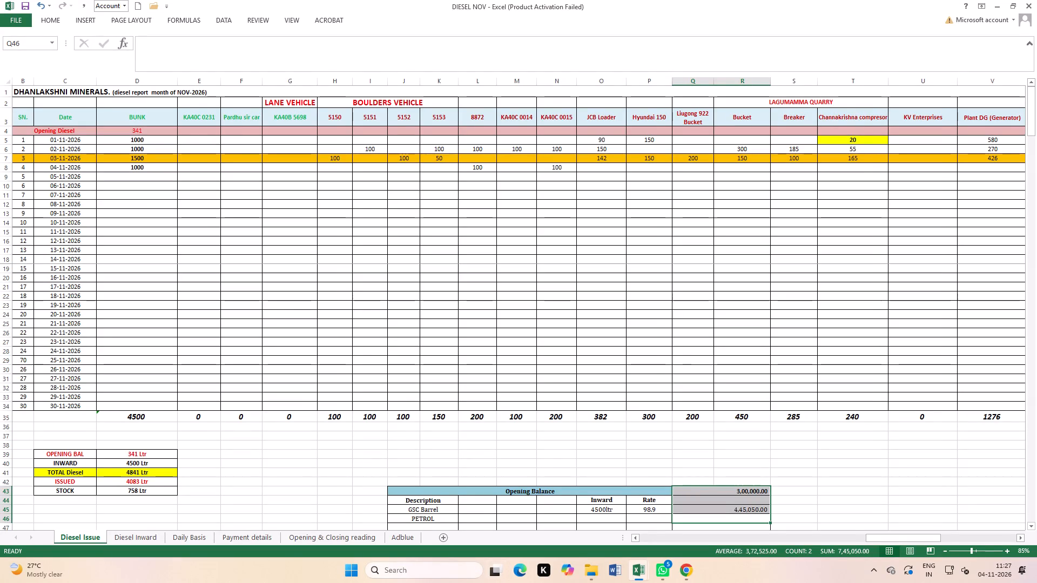
pyautogui.click(7, 157)
pyautogui.click(52, 21)
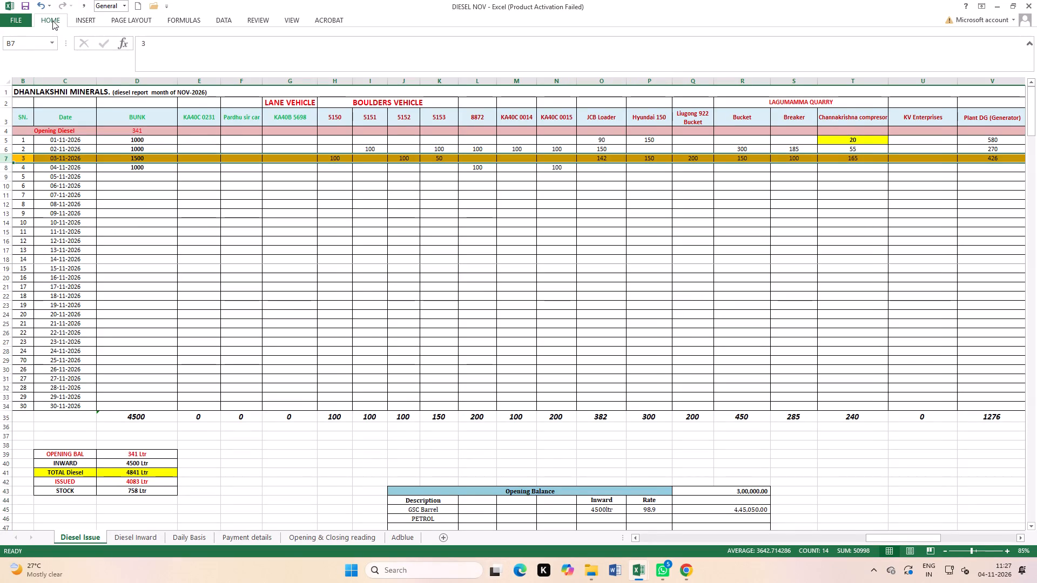
pyautogui.click(173, 53)
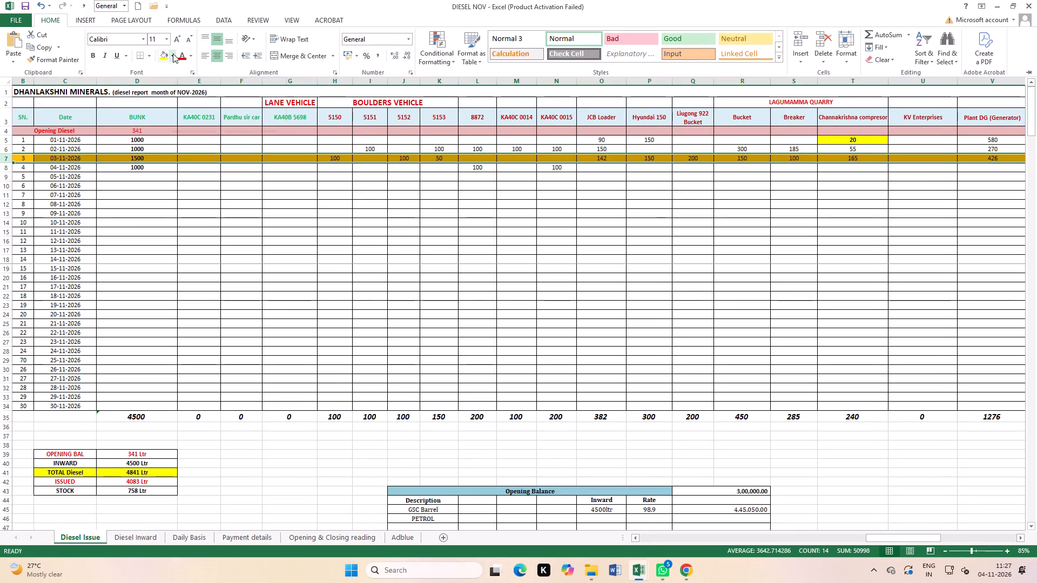
pyautogui.click(165, 82)
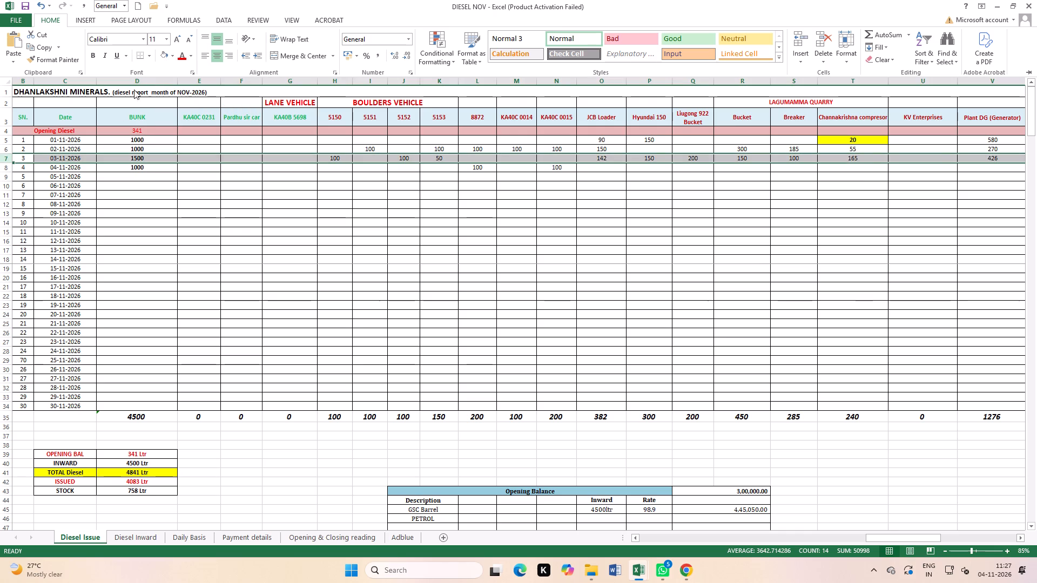
# Highlight the entire 04-11-2026 row of the diesel issue table with a yellow fill.
pyautogui.click(5, 167)
pyautogui.click(5, 167)
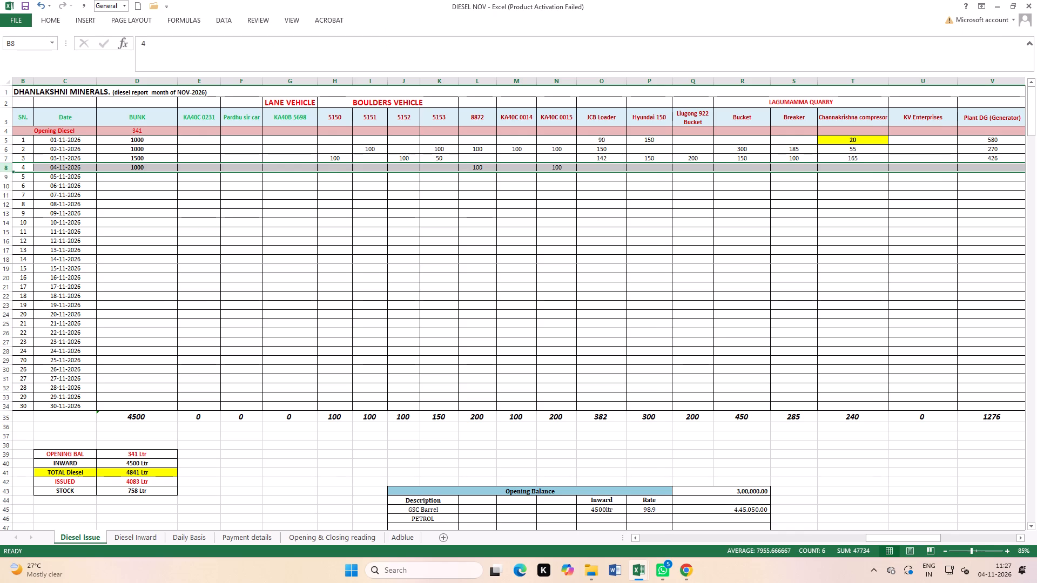
pyautogui.click(57, 21)
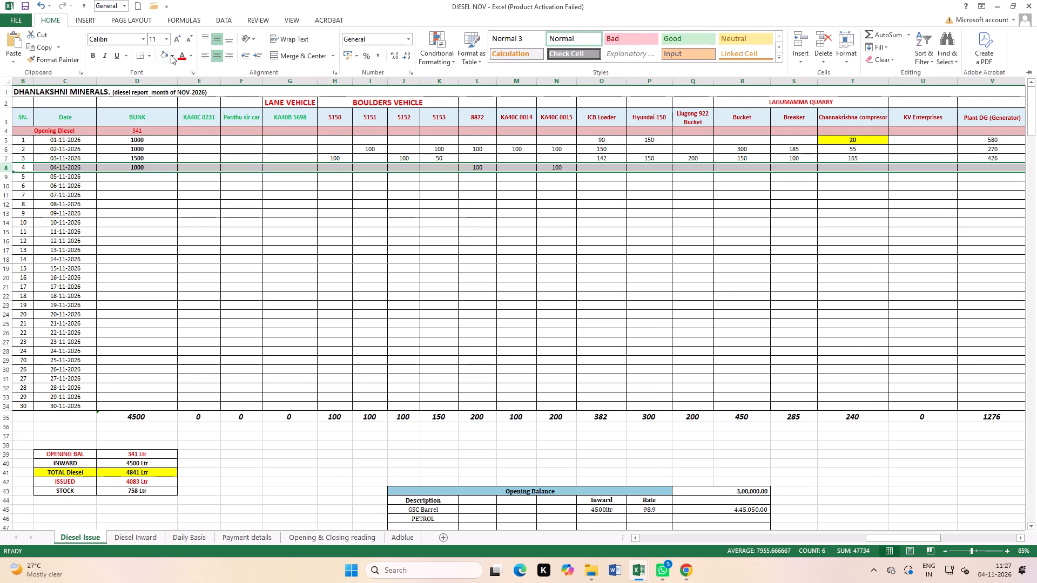
pyautogui.click(171, 55)
pyautogui.click(191, 140)
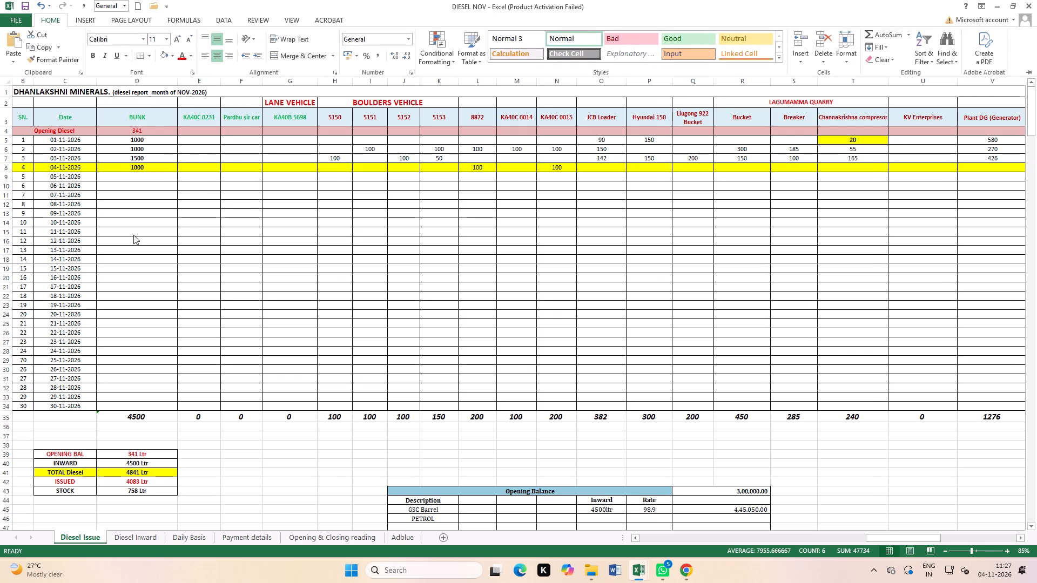
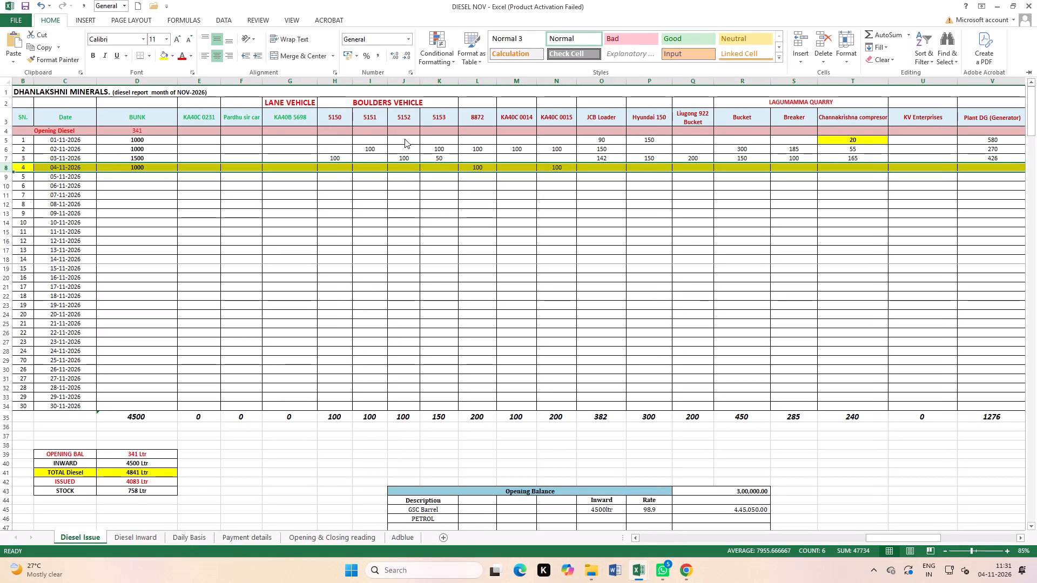
# Select the empty 5151 vehicle cell in the 04-11-2026 row of the diesel issue table.
pyautogui.click(370, 167)
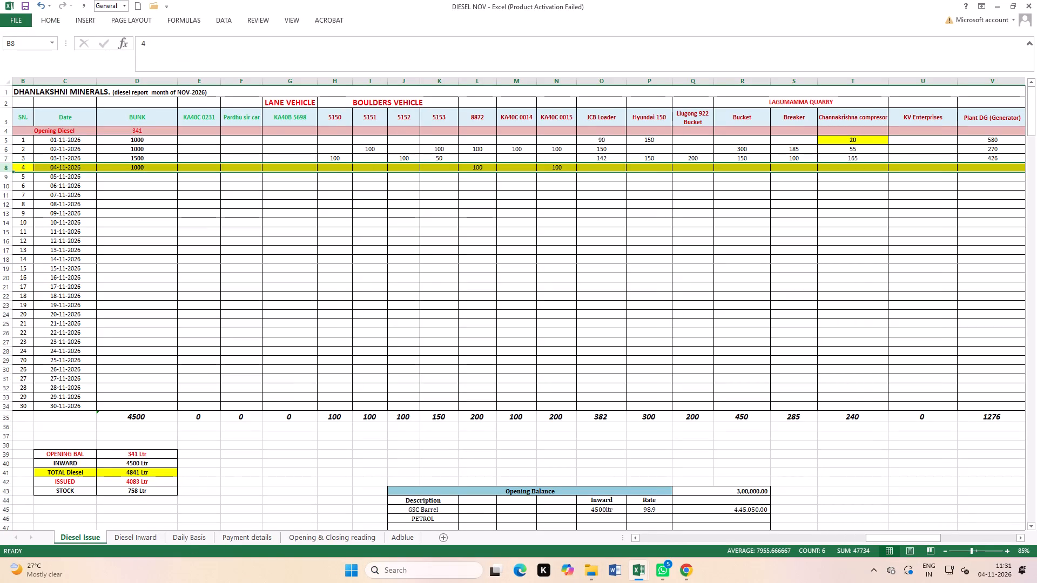
pyautogui.click(369, 166)
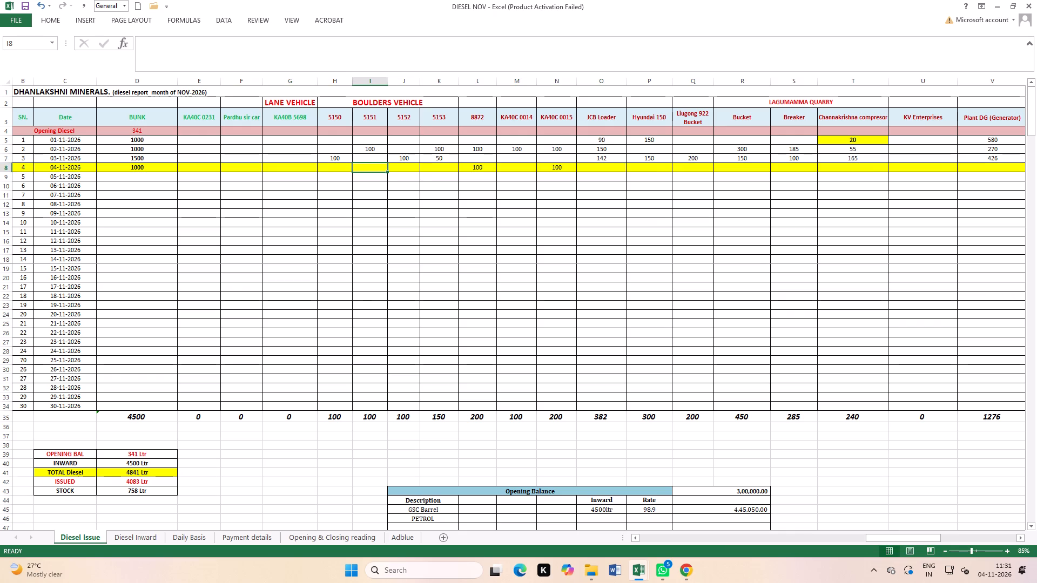
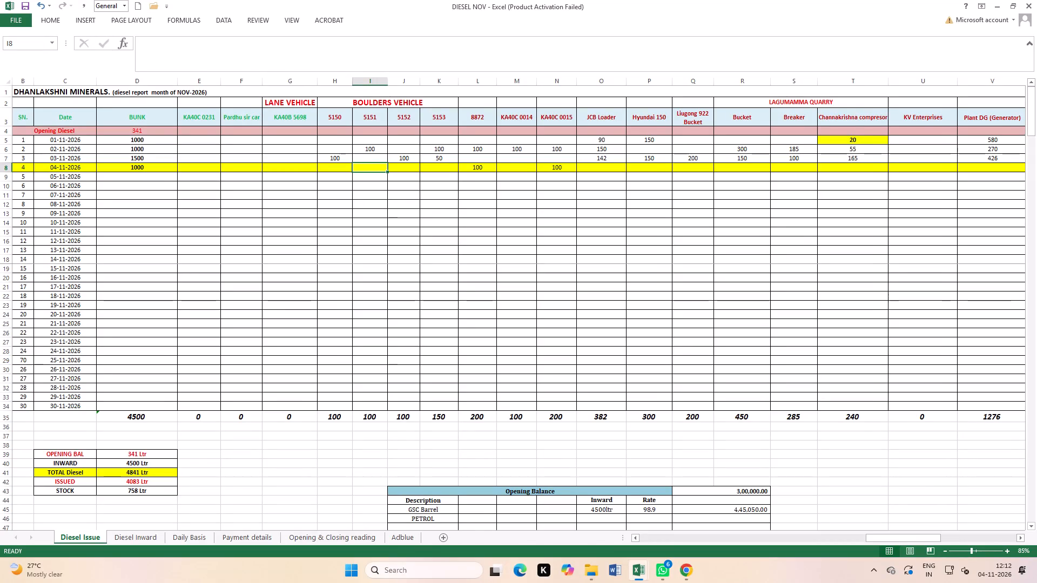
# Enter a diesel issue quantity of 100 for each of vehicles 5151 and 5153 in the 04-11-2026 row.
pyautogui.click(378, 167)
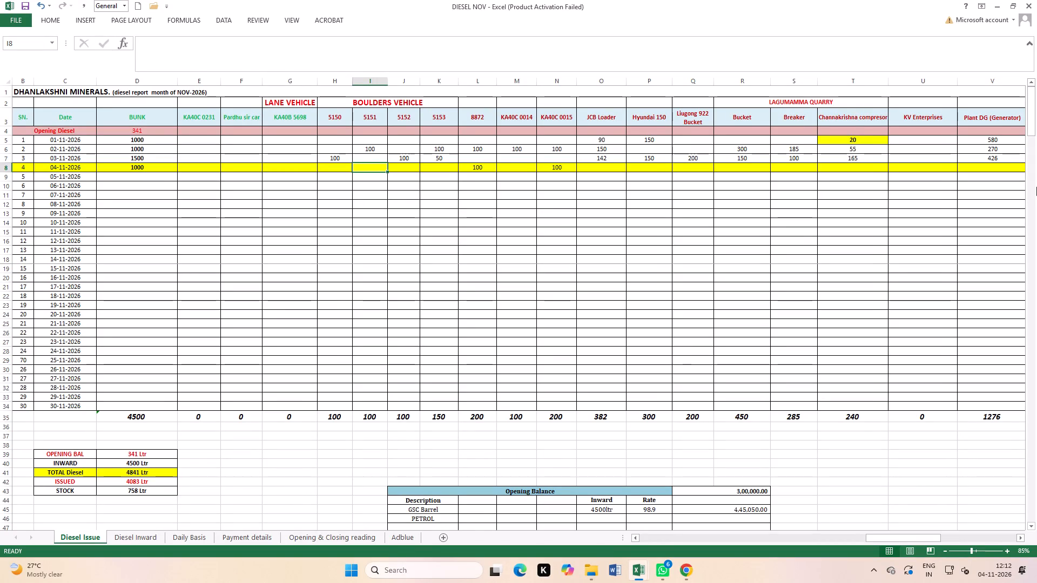
pyautogui.write('100')
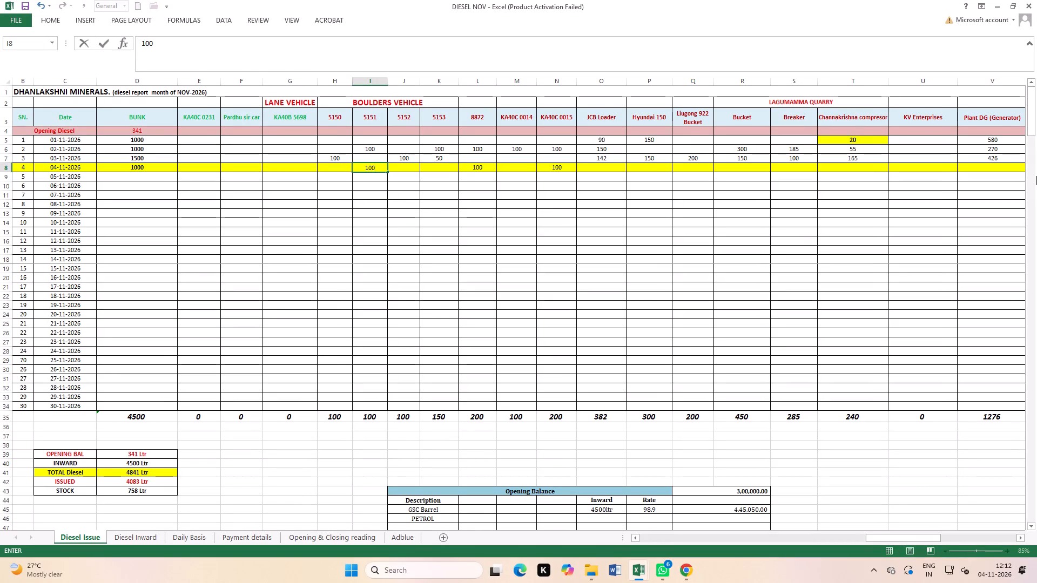
pyautogui.click(439, 167)
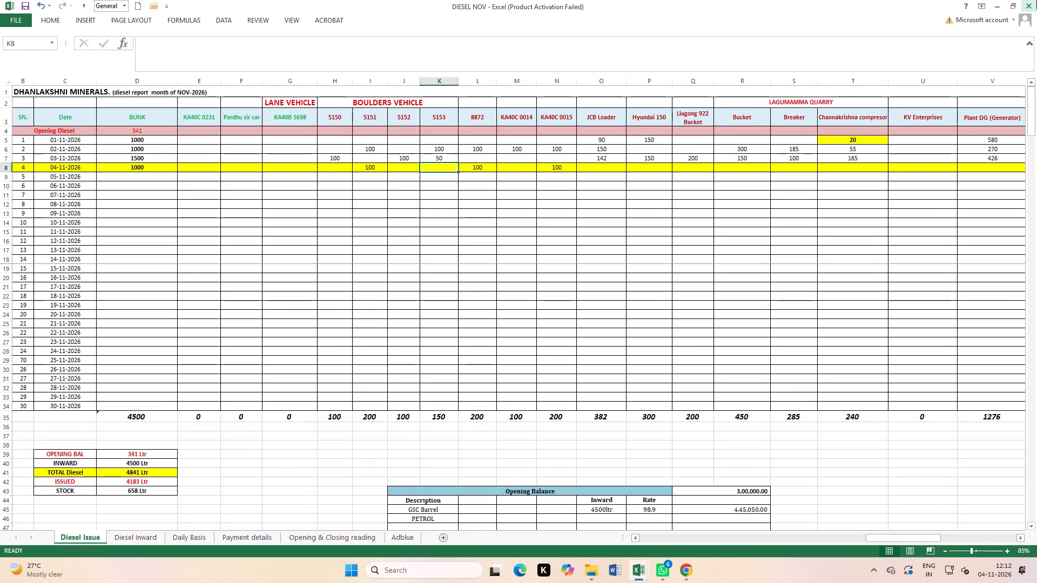
pyautogui.write('100')
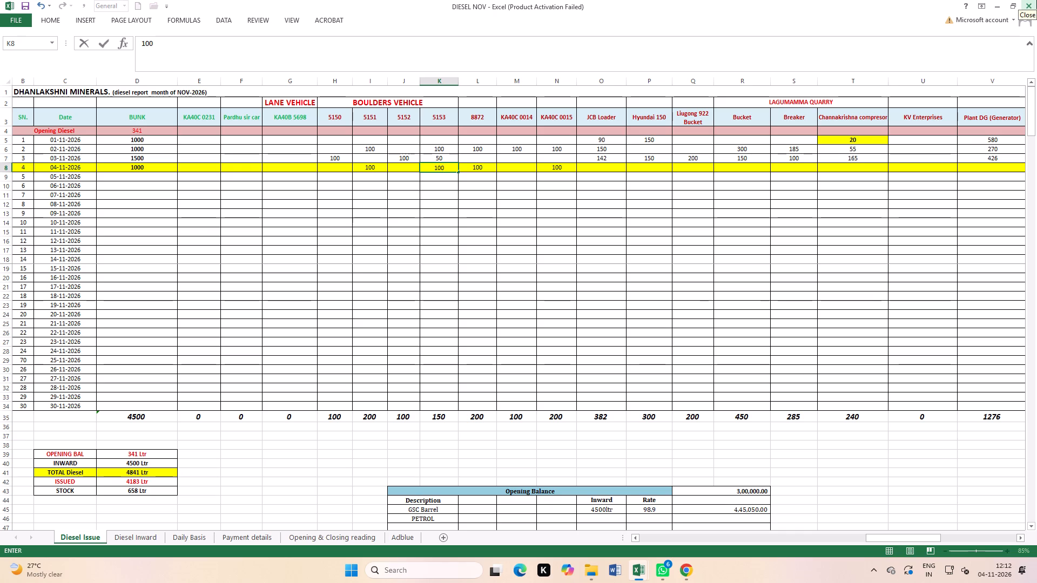
pyautogui.click(779, 46)
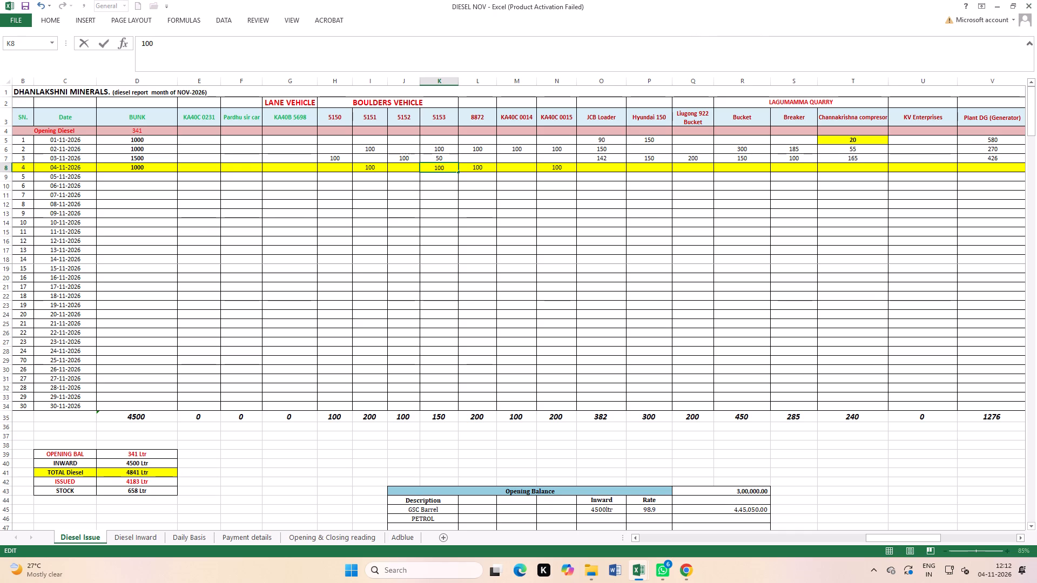
pyautogui.click(467, 268)
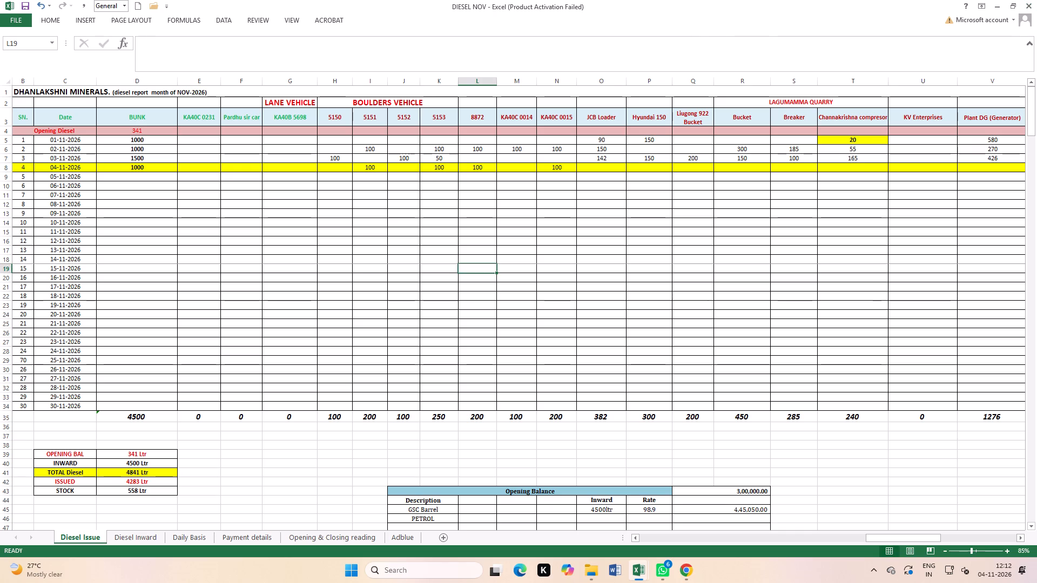